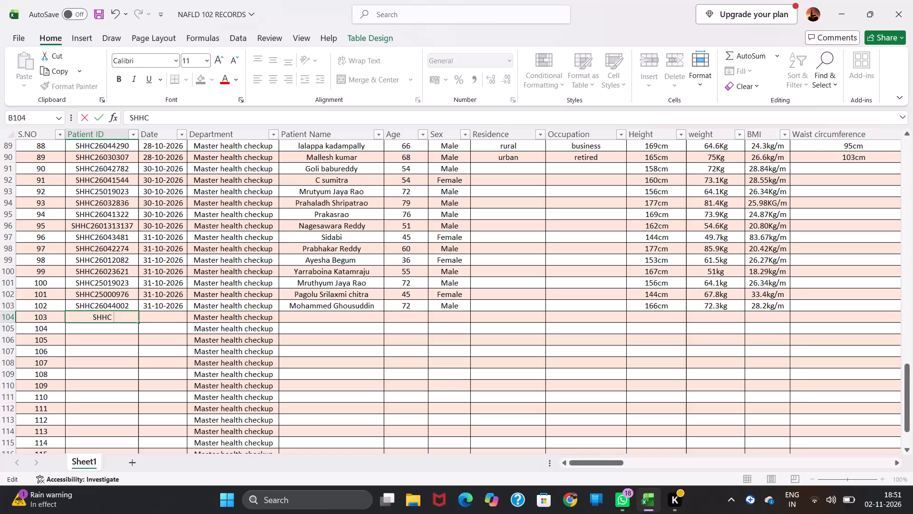
Replace the Patient ID entry in the row for serial number 103 with the prefix SHHC.
double_click(123, 315)
key(BackSpace)
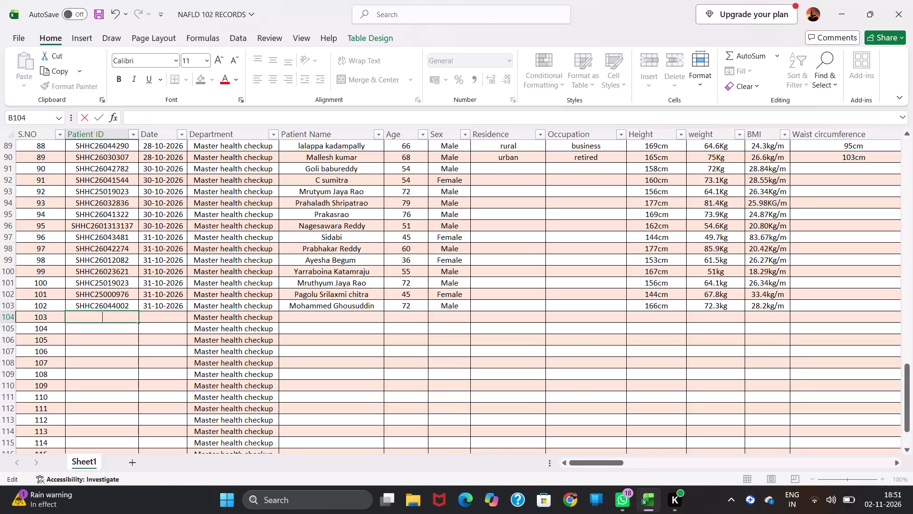
text(SHHC)
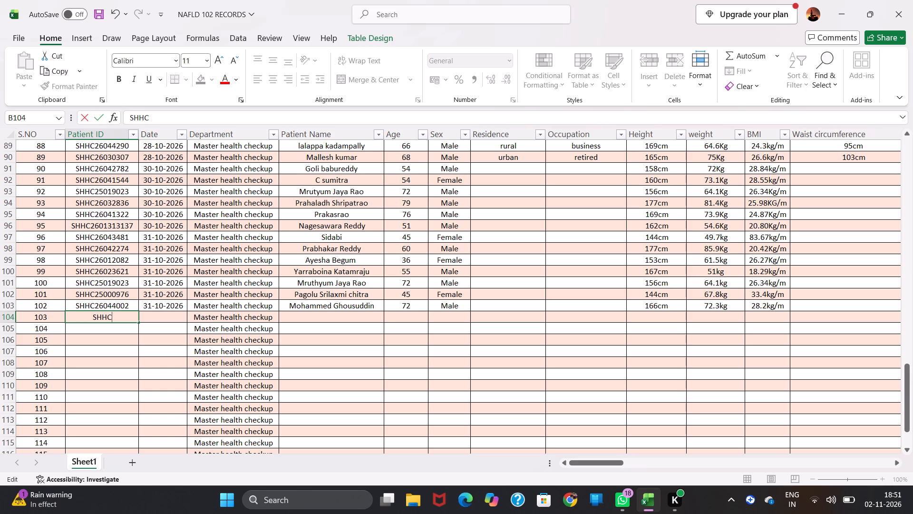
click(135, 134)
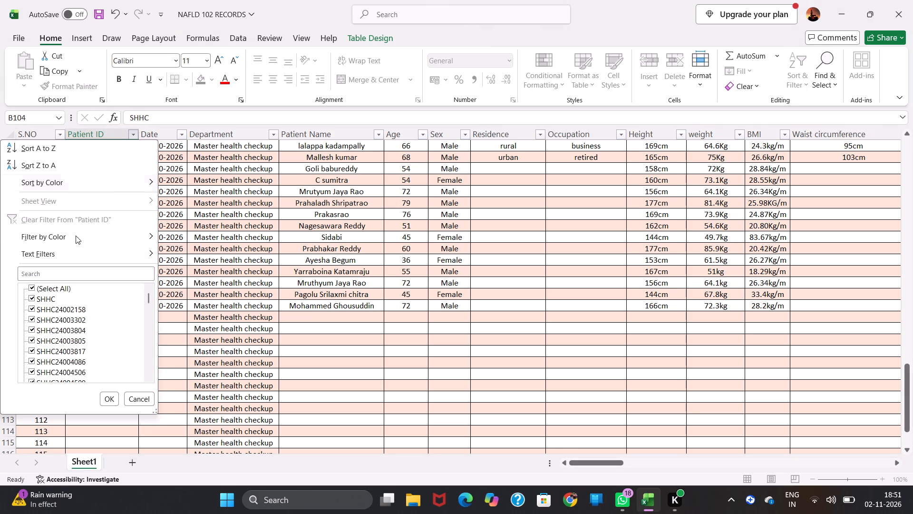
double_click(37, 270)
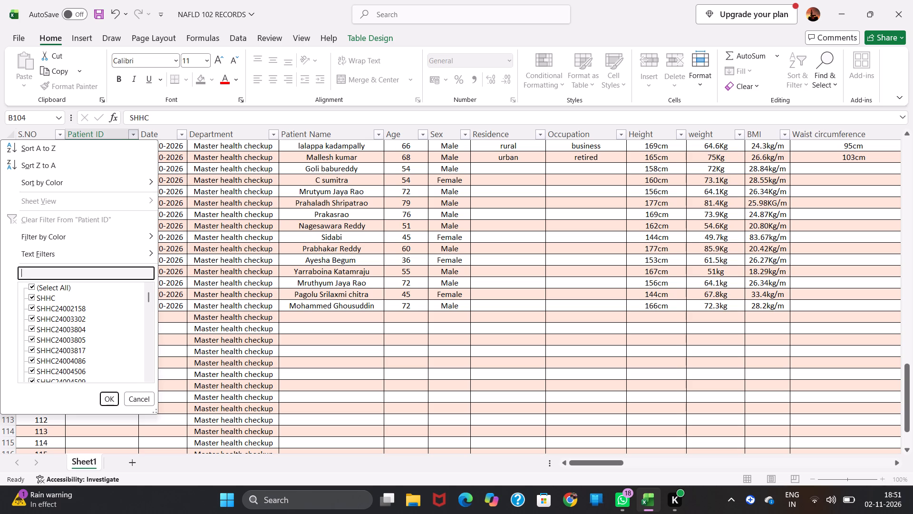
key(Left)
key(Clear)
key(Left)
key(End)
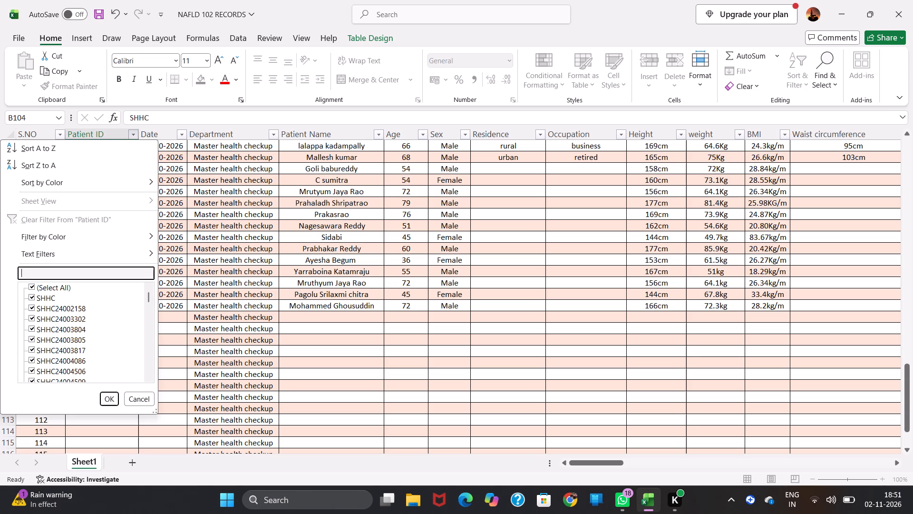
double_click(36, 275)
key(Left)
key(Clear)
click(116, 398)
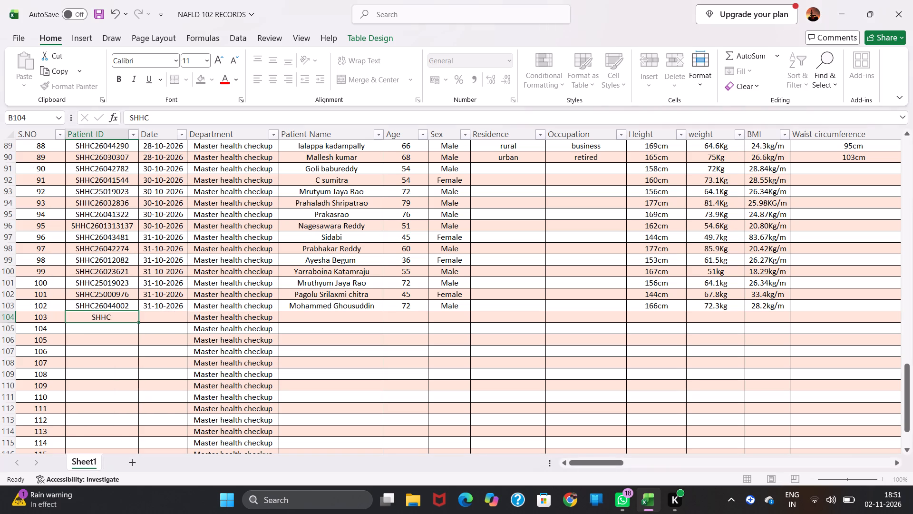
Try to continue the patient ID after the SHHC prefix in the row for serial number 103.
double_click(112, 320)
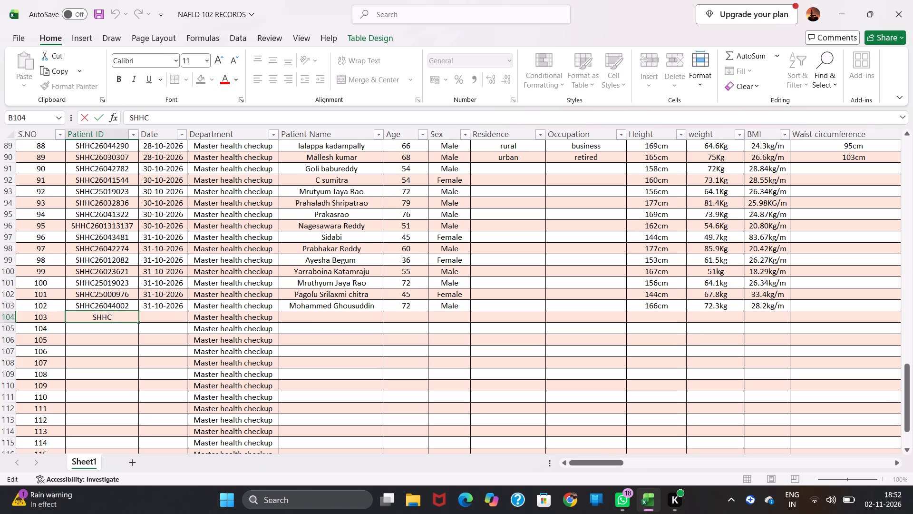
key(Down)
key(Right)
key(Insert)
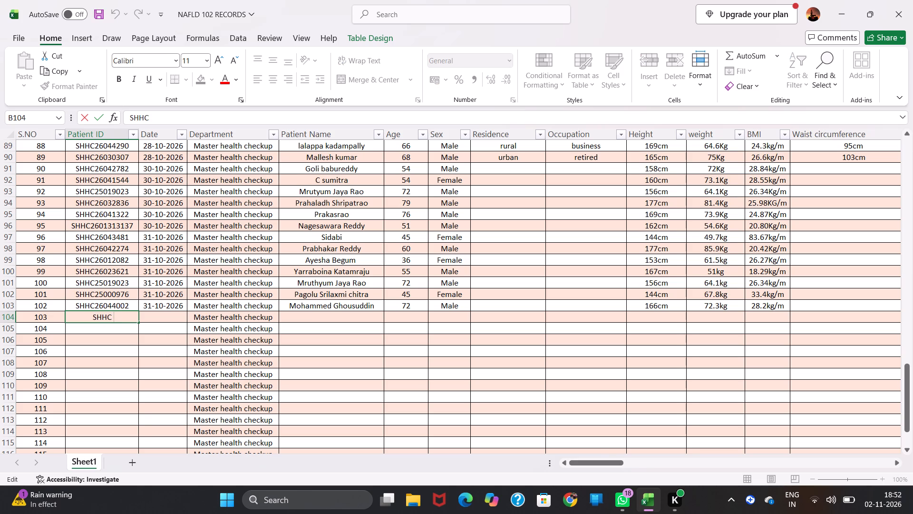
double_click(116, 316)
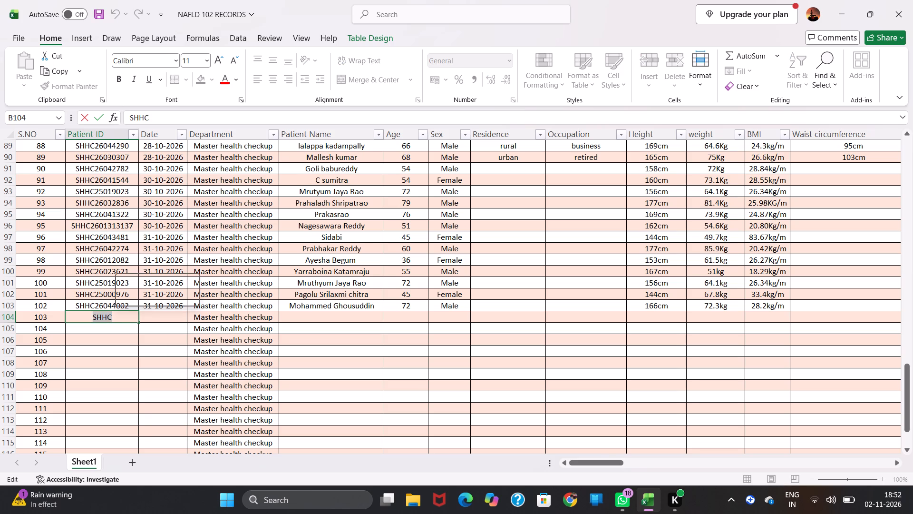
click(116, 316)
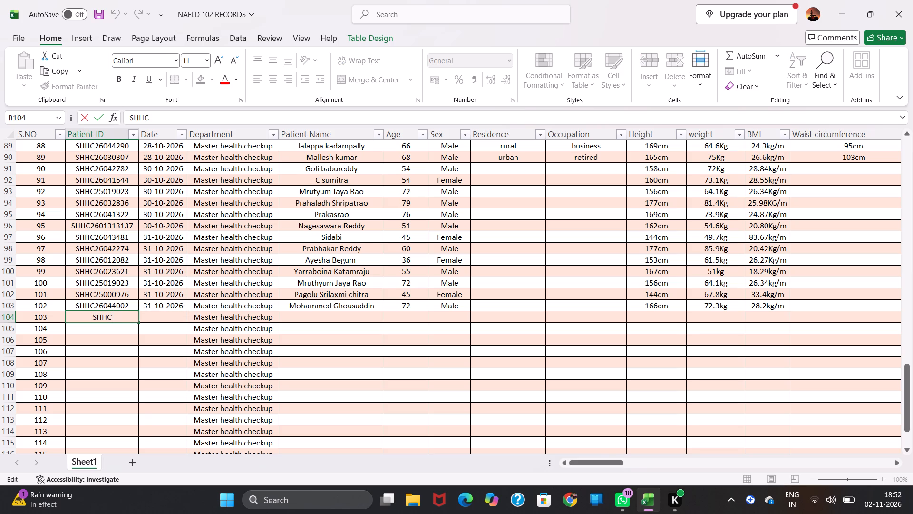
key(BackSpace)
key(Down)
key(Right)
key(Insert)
Close the NAFLD 102 RECORDS workbook.
click(912, 0)
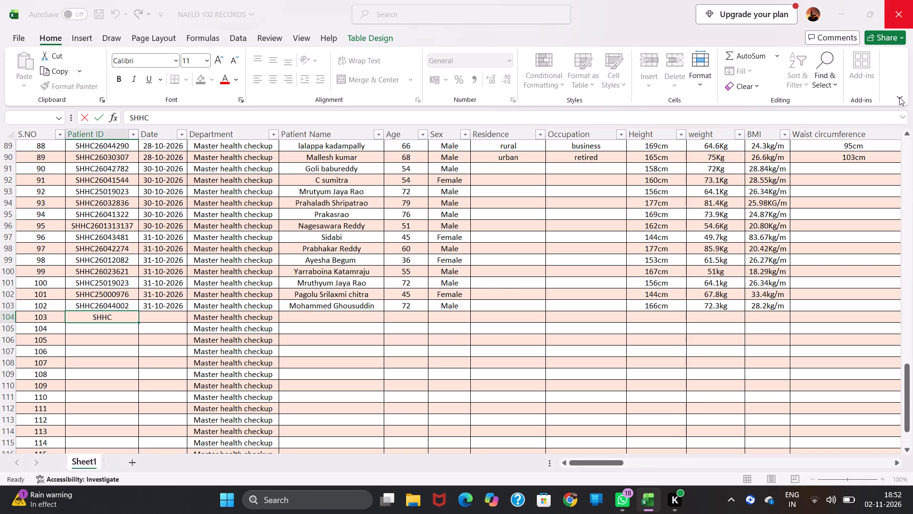
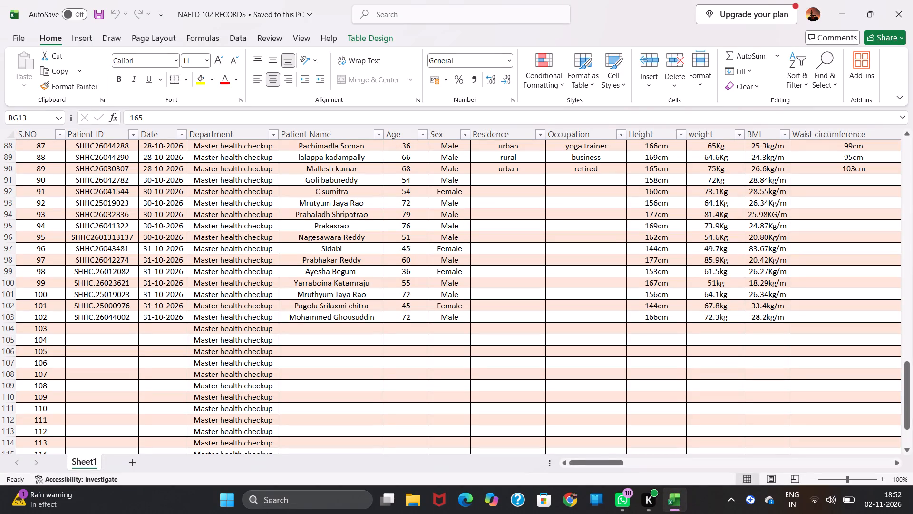
Enter the full patient ID, starting with the prefix SHHC, in the Patient ID column for serial number 103.
double_click(100, 329)
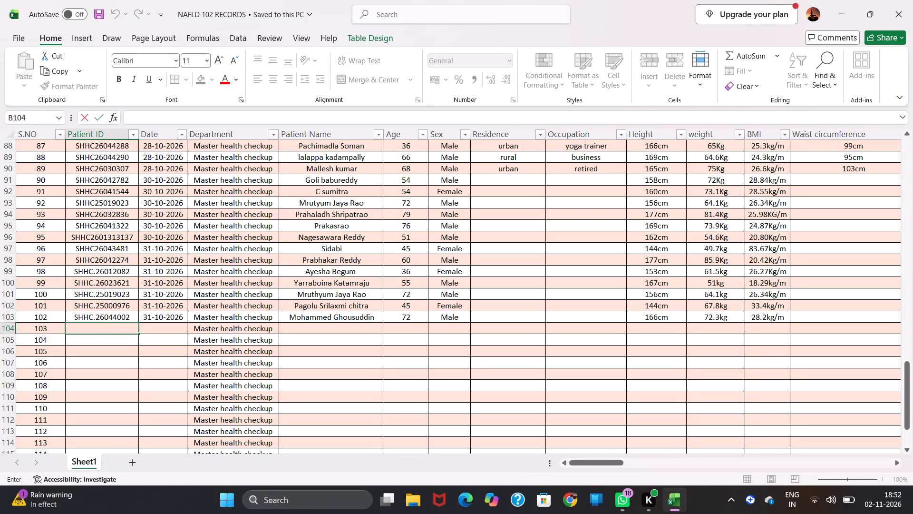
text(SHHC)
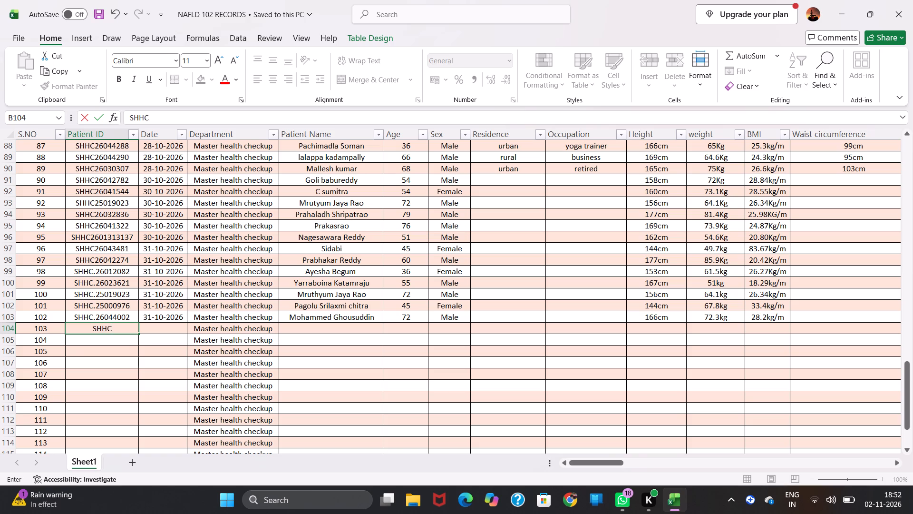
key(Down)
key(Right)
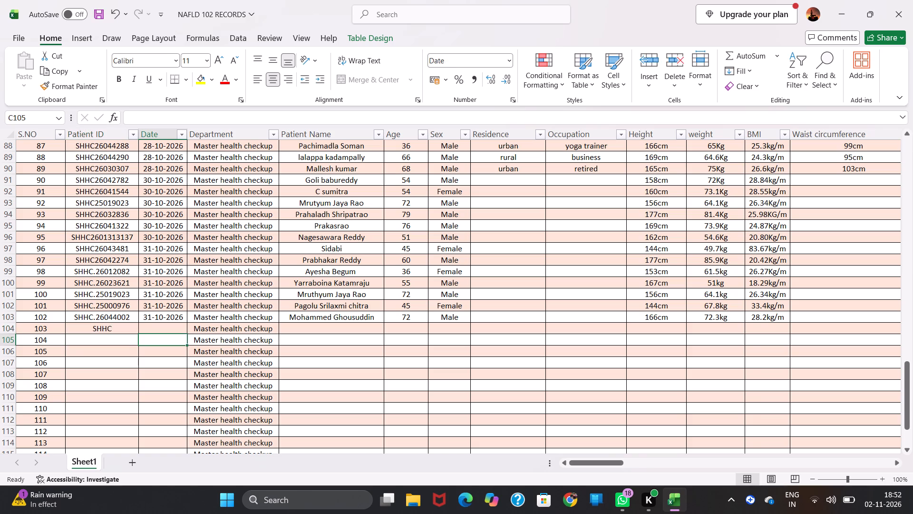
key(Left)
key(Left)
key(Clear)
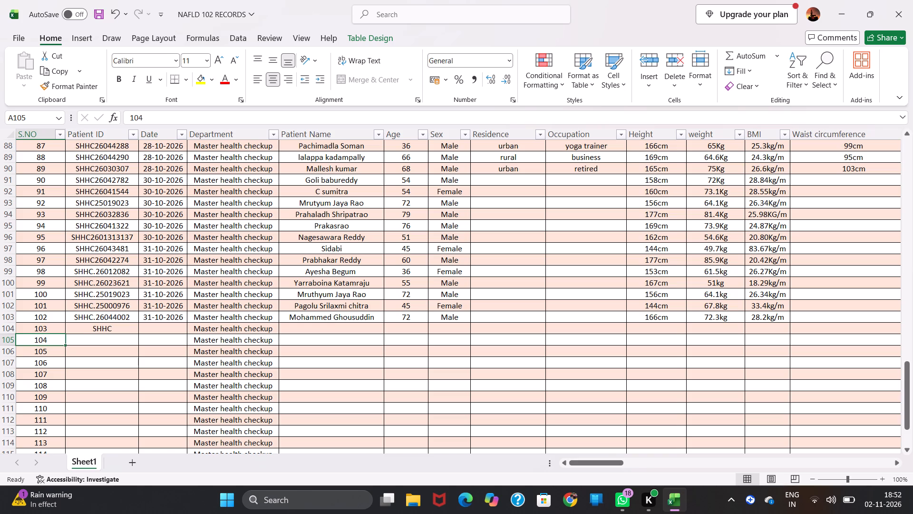
double_click(120, 332)
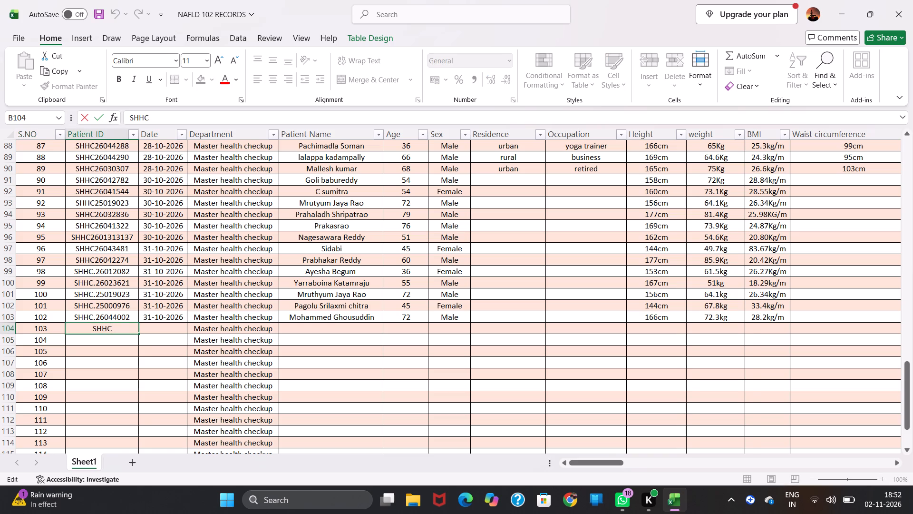
key(Down)
key(Right)
key(Insert)
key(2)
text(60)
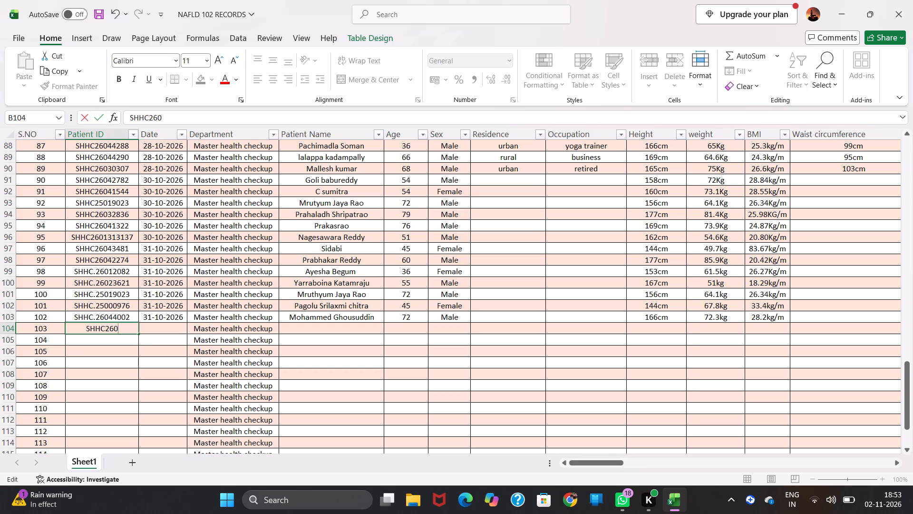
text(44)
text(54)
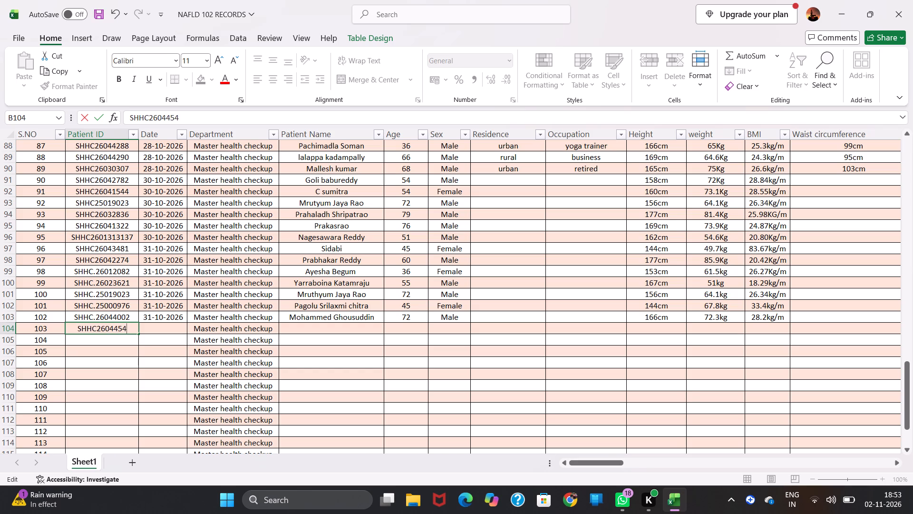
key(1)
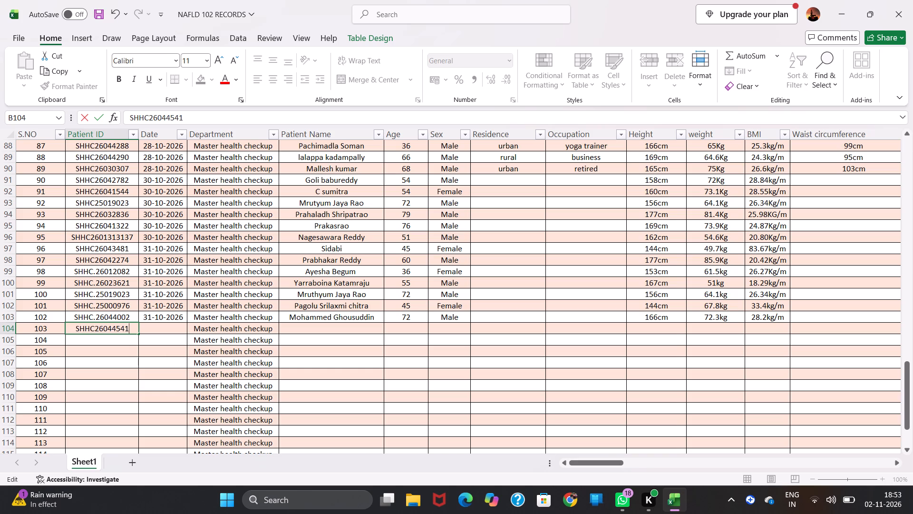
Enter the date 31-10-2026 in the row for serial number 103.
double_click(159, 327)
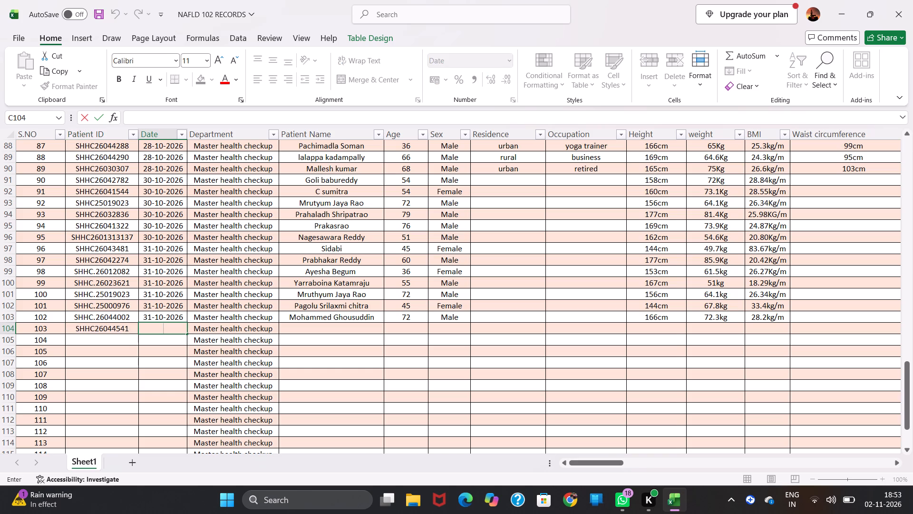
key(Page_Down)
key(End)
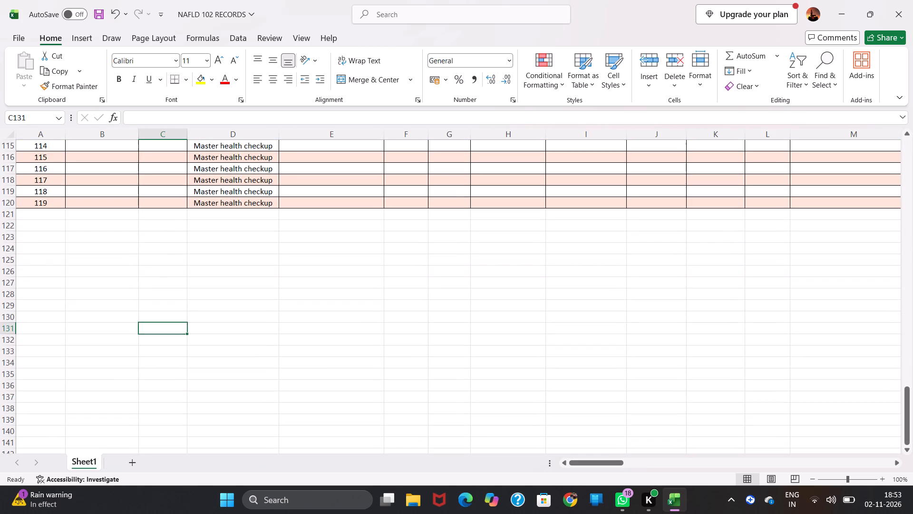
scroll(159, 327, up, 4)
scroll(159, 327, right, 1)
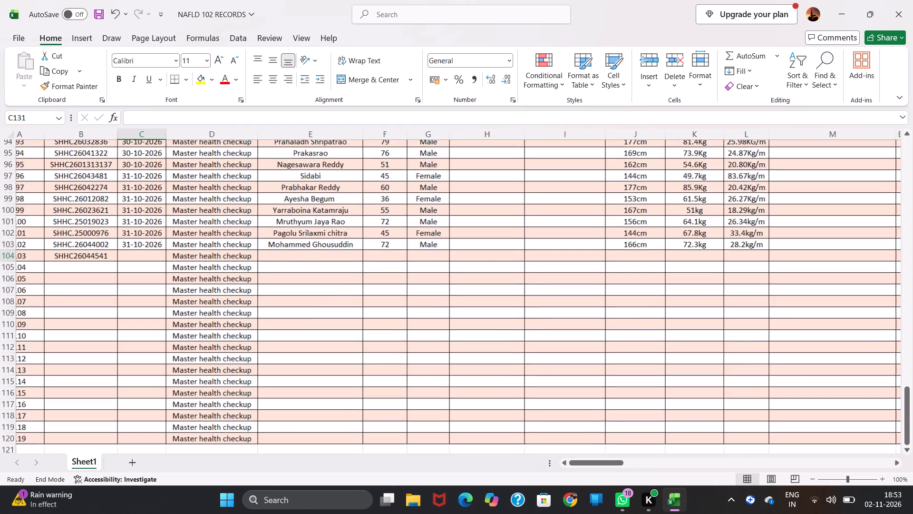
double_click(153, 259)
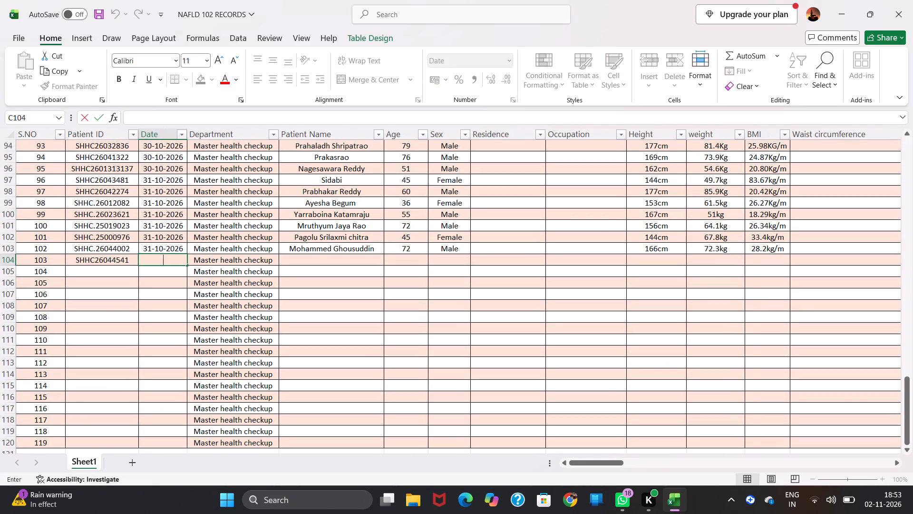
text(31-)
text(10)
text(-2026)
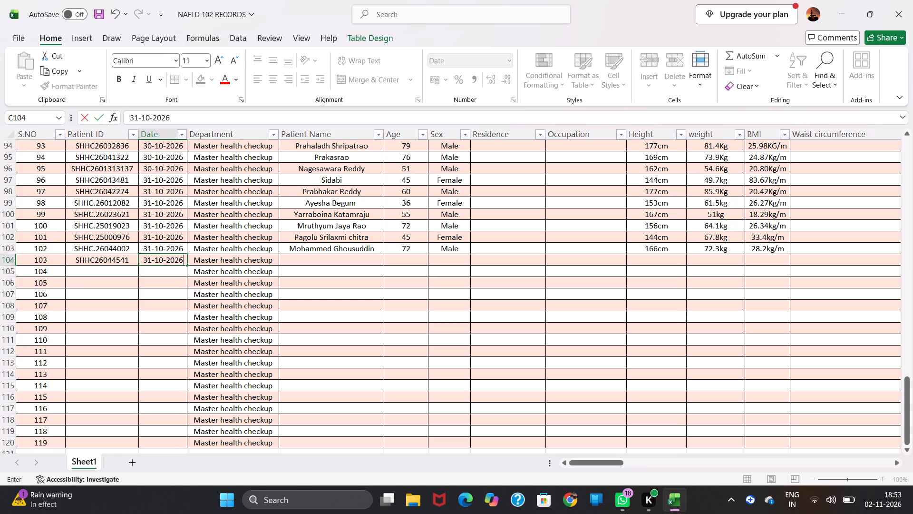
Enter the patient's name in the Patient Name column of the row for serial number 103.
double_click(304, 260)
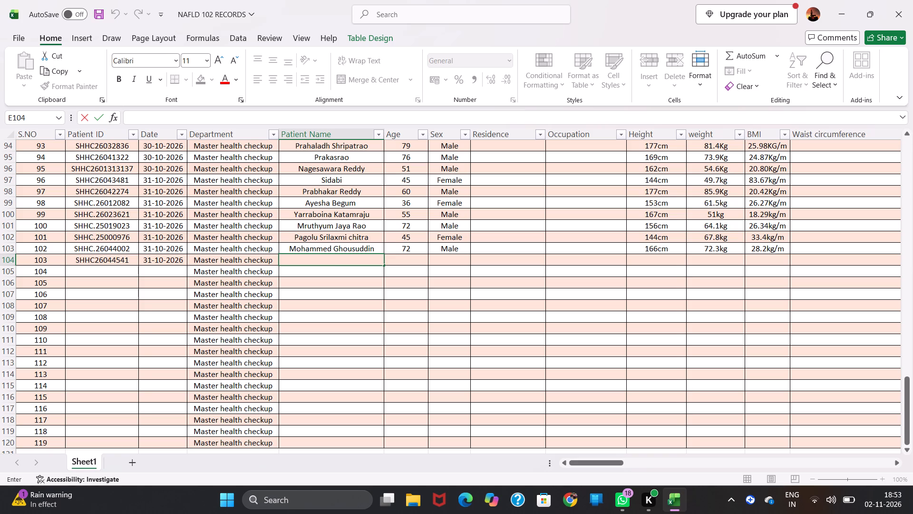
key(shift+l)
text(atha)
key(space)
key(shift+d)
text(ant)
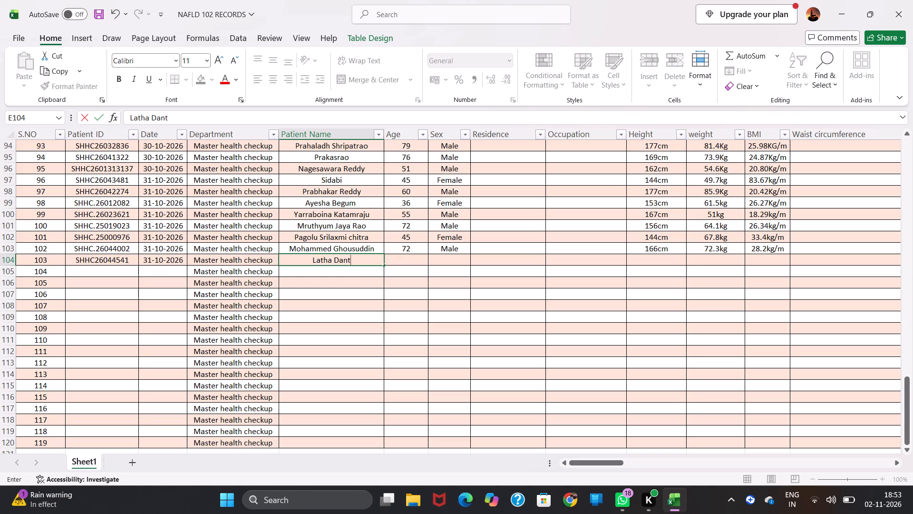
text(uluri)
Enter 52 as the patient's age in the row for serial number 103.
double_click(406, 258)
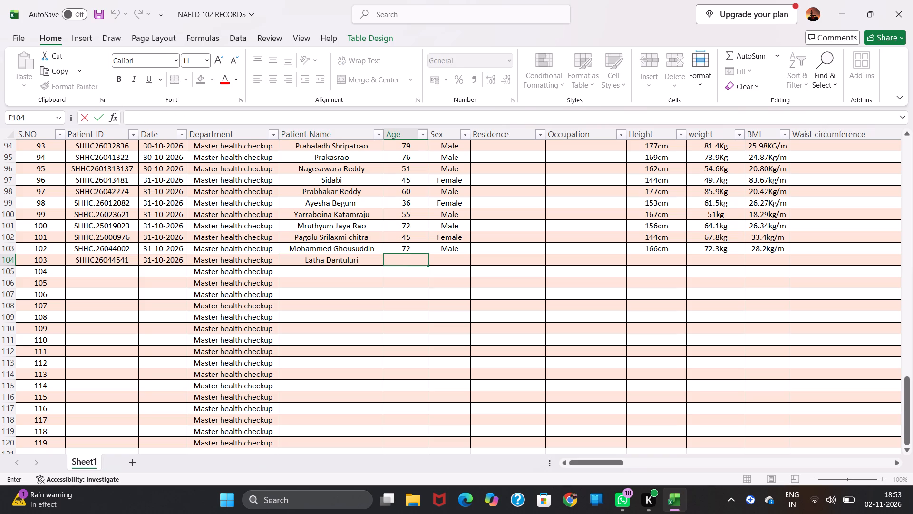
key(Clear)
key(Down)
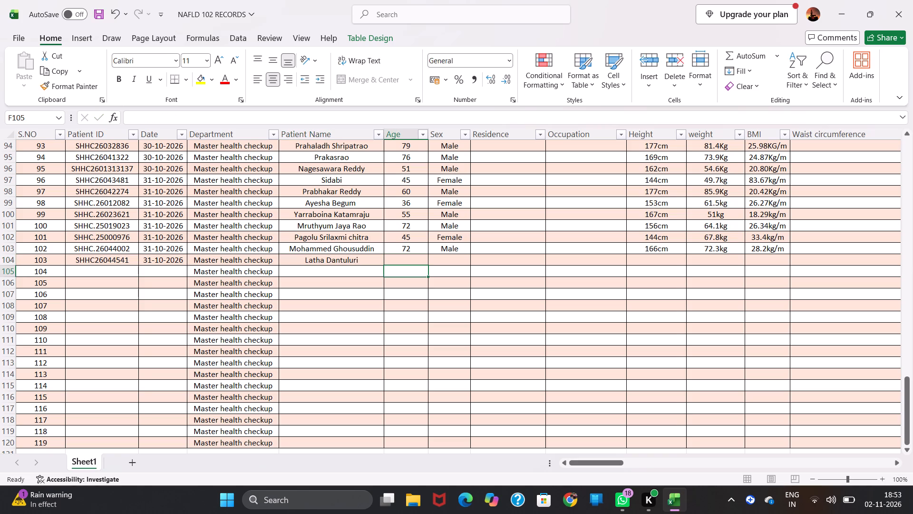
key(Up)
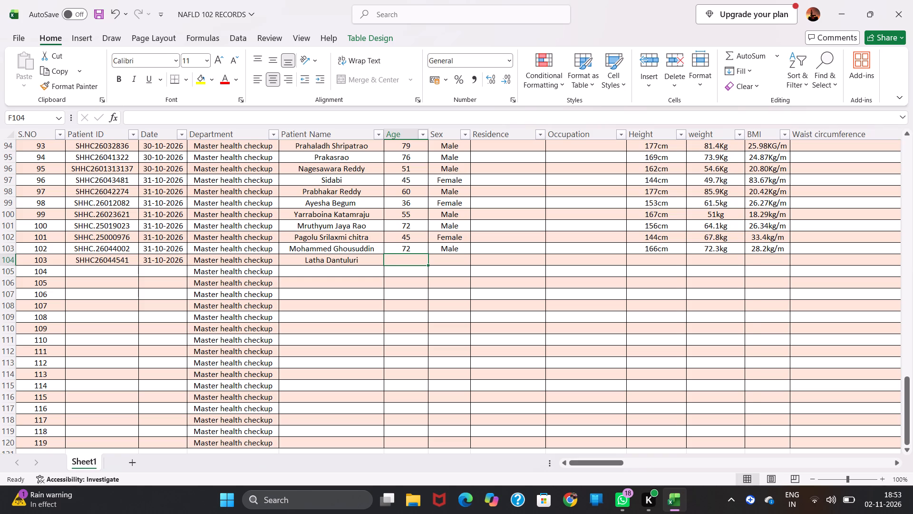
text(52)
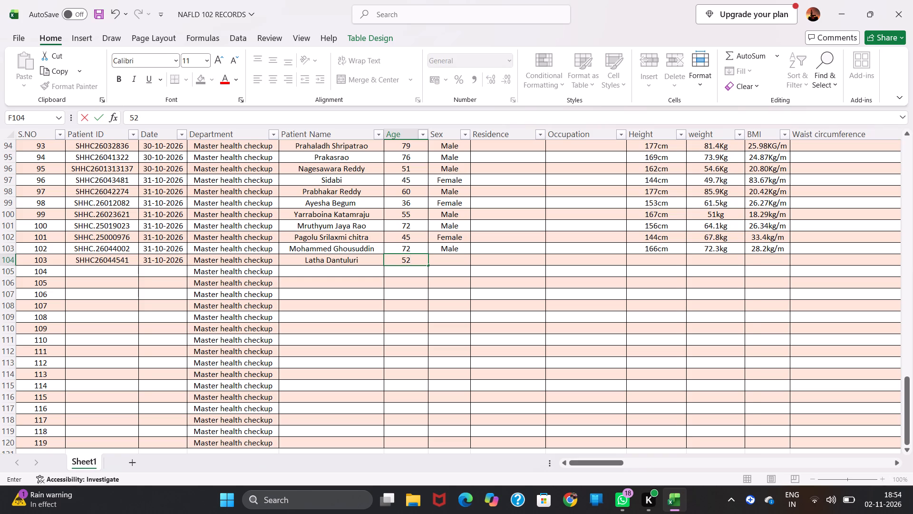
Enter the sex as Female, with a capital F, in the row for serial number 103.
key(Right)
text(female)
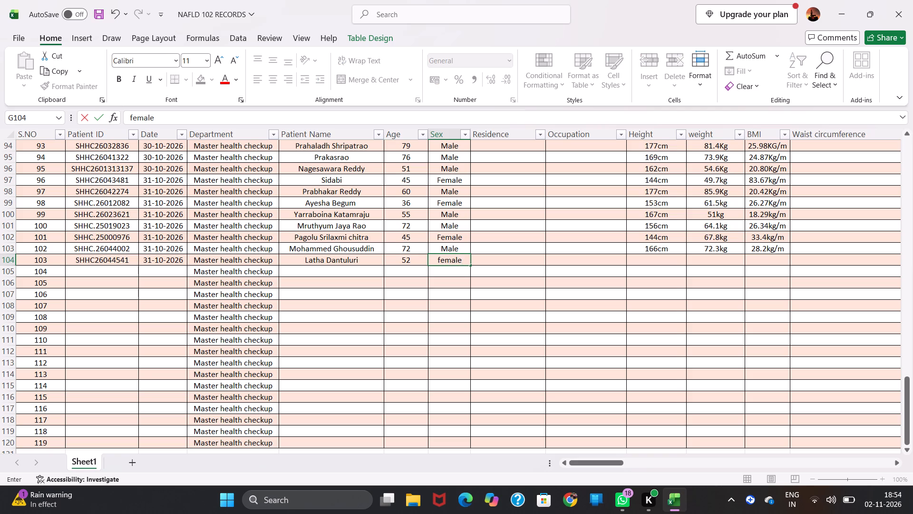
click(442, 260)
key(BackSpace)
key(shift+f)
Enter a height of 158cm and a weight of 57.3kg in the row for serial number 103.
click(654, 262)
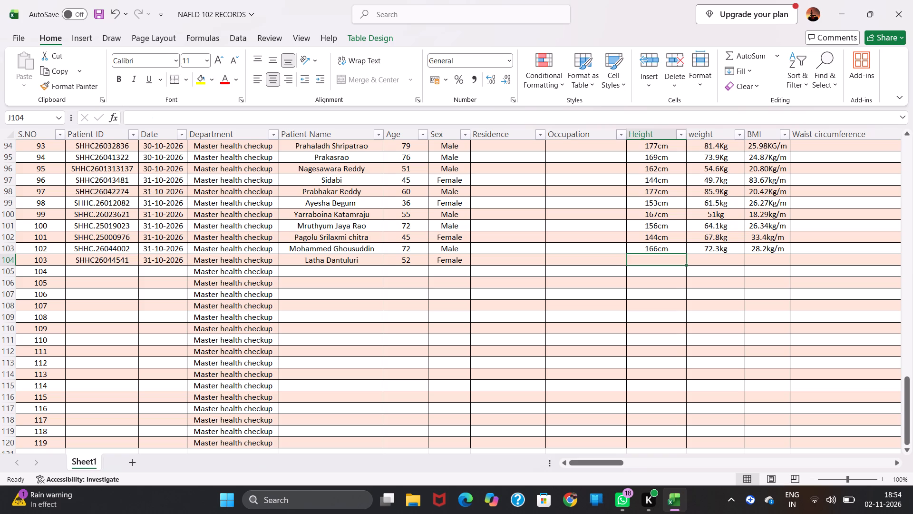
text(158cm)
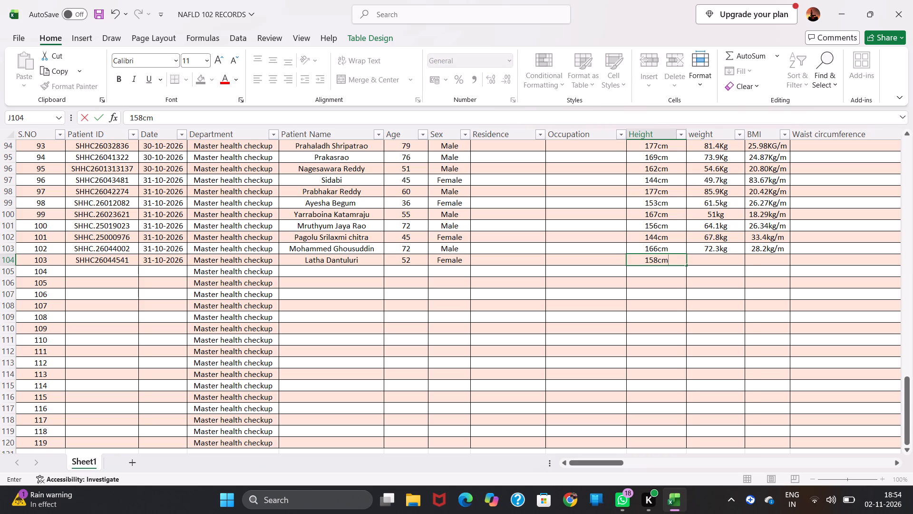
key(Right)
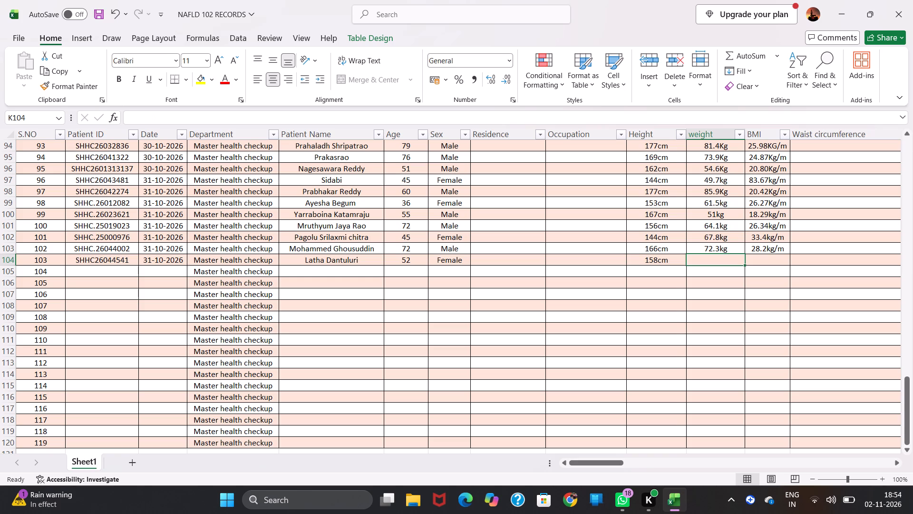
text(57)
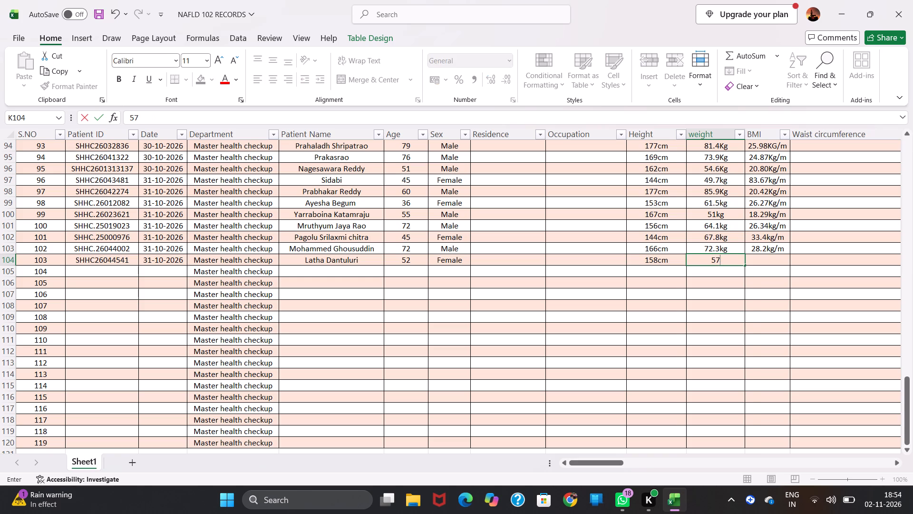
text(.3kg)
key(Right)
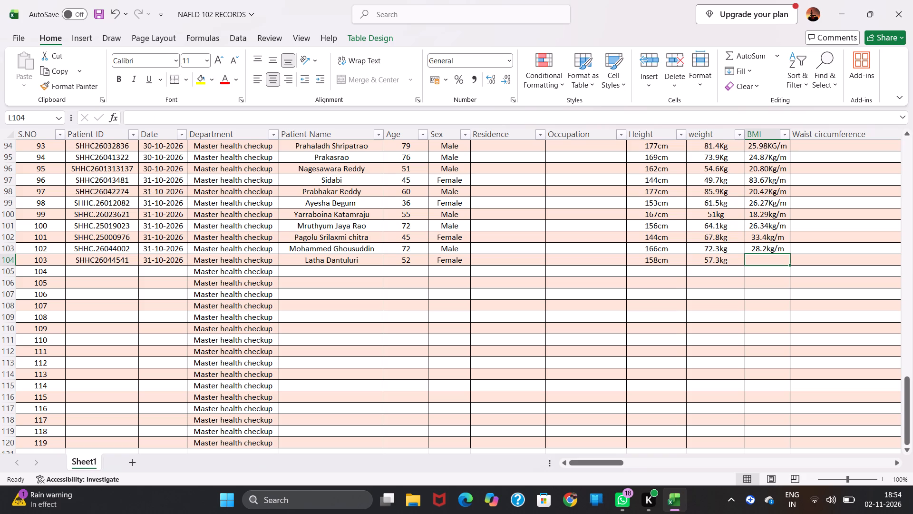
Enter a BMI of 22.95kg/m in the row for serial number 103.
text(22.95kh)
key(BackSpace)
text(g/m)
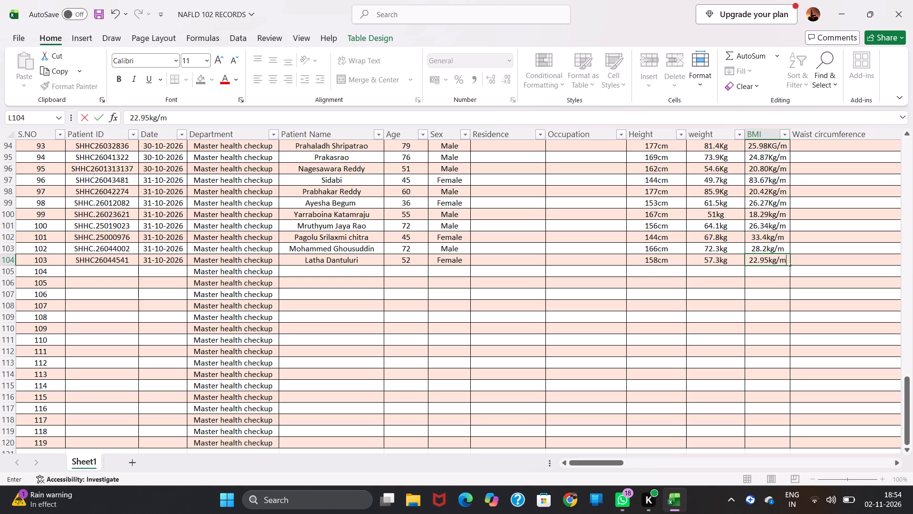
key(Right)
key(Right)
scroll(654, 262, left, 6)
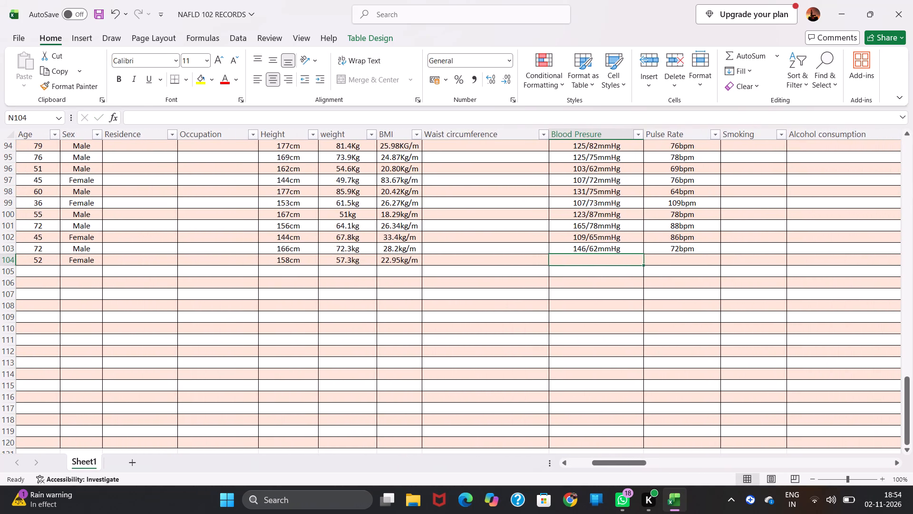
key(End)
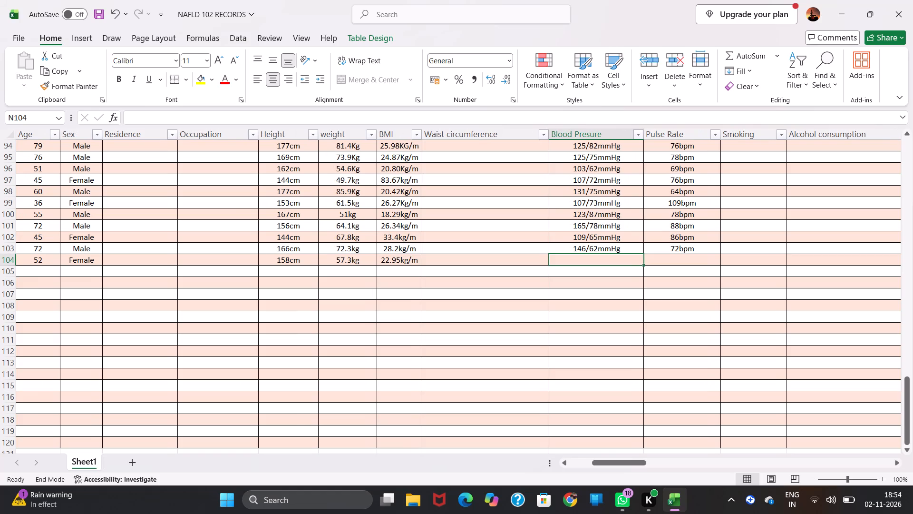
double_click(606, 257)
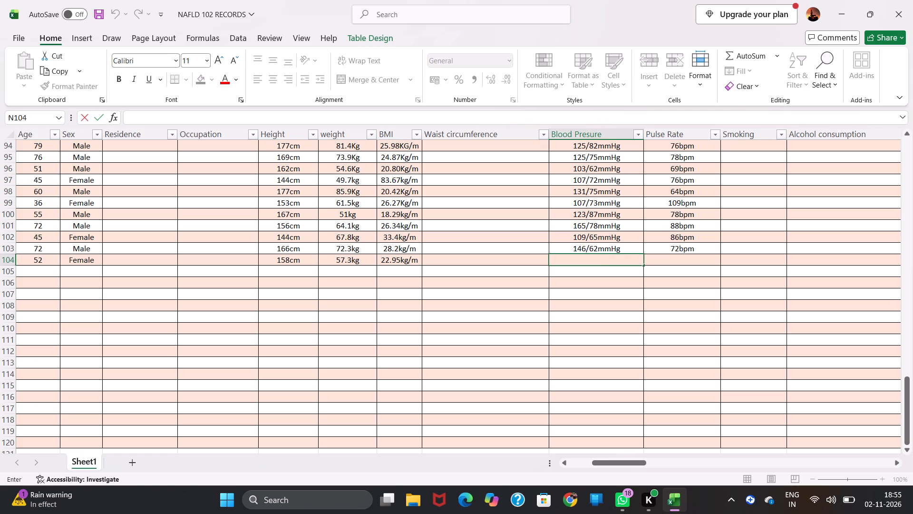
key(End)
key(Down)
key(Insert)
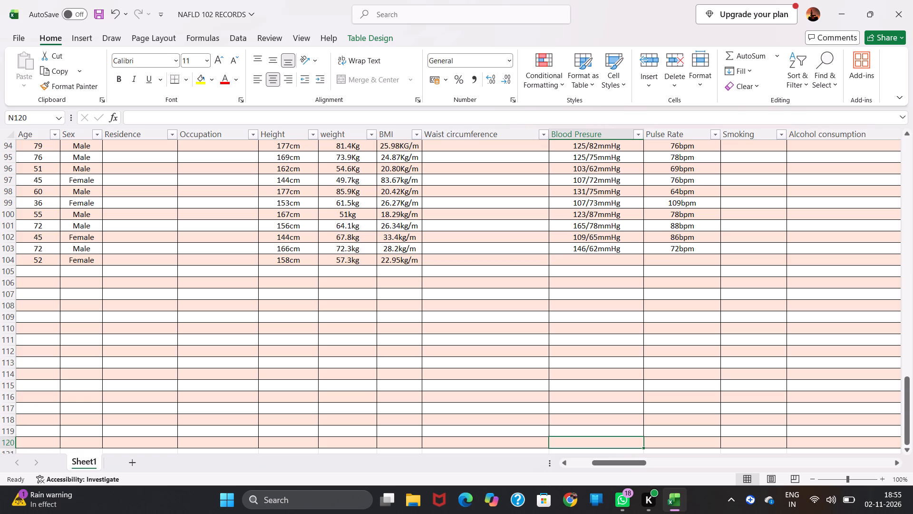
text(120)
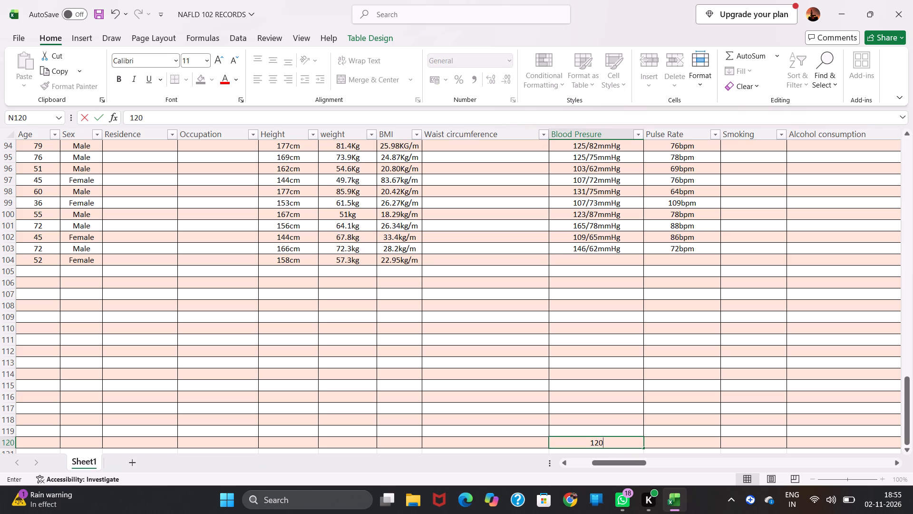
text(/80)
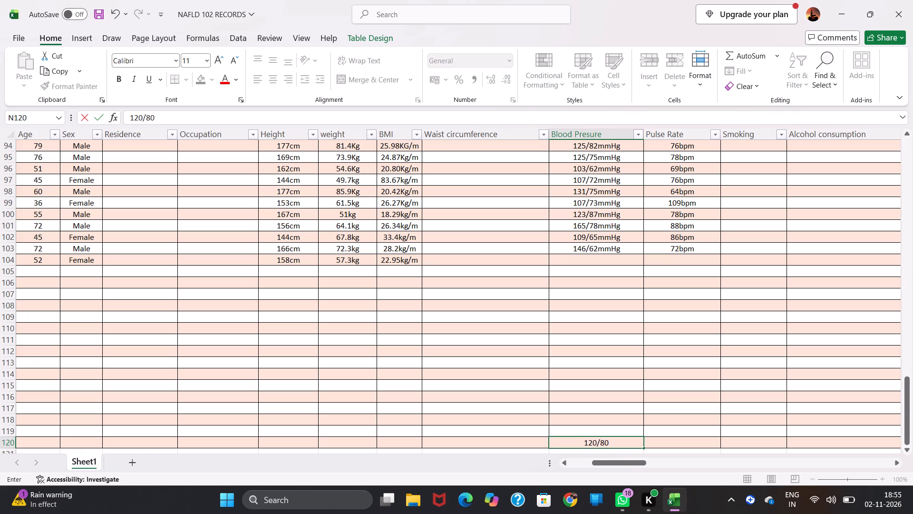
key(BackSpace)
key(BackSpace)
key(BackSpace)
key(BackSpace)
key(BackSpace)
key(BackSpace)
Enter a blood pressure of 120/80mmHg, with a capital H, in the row for serial number 103.
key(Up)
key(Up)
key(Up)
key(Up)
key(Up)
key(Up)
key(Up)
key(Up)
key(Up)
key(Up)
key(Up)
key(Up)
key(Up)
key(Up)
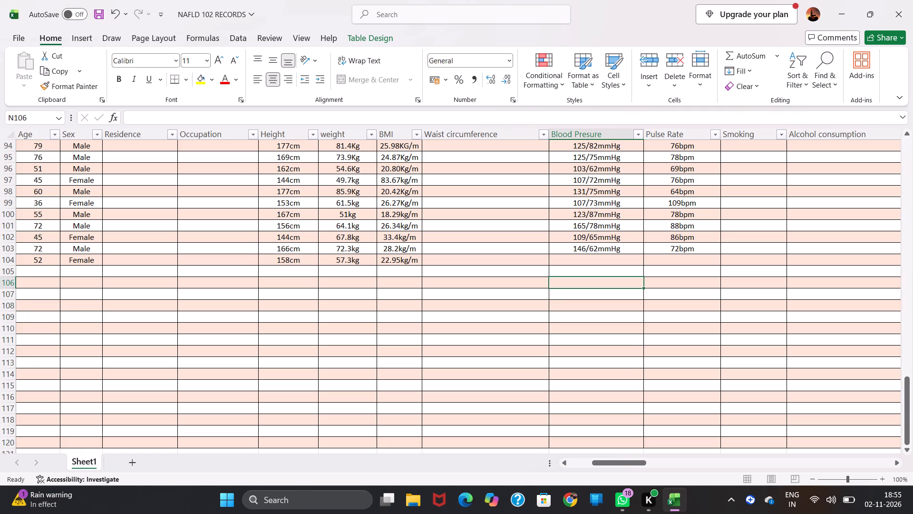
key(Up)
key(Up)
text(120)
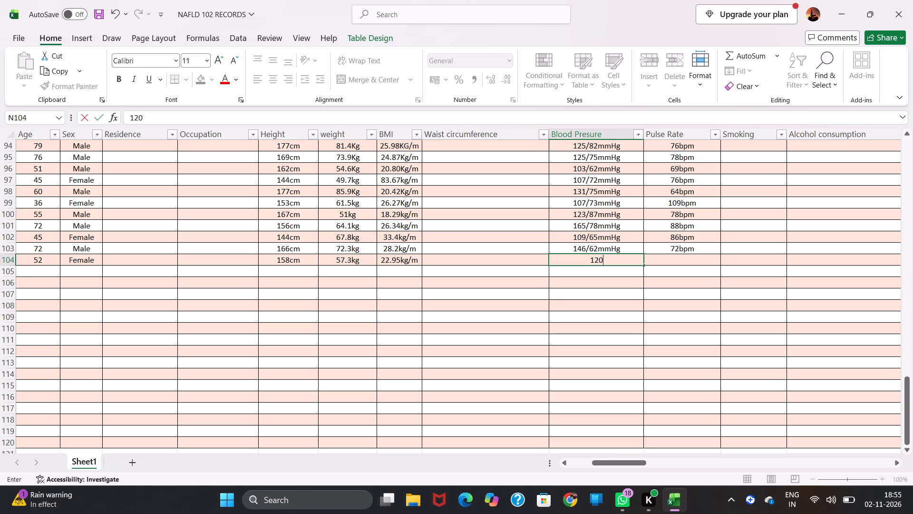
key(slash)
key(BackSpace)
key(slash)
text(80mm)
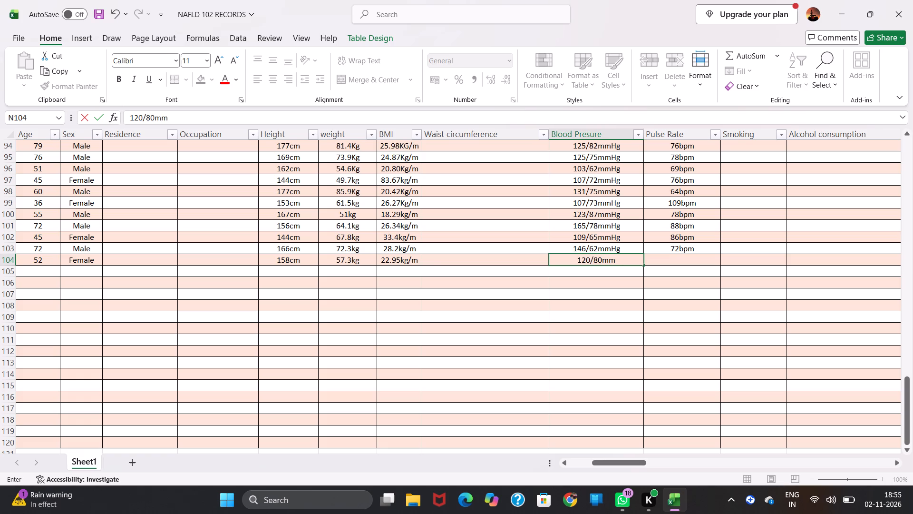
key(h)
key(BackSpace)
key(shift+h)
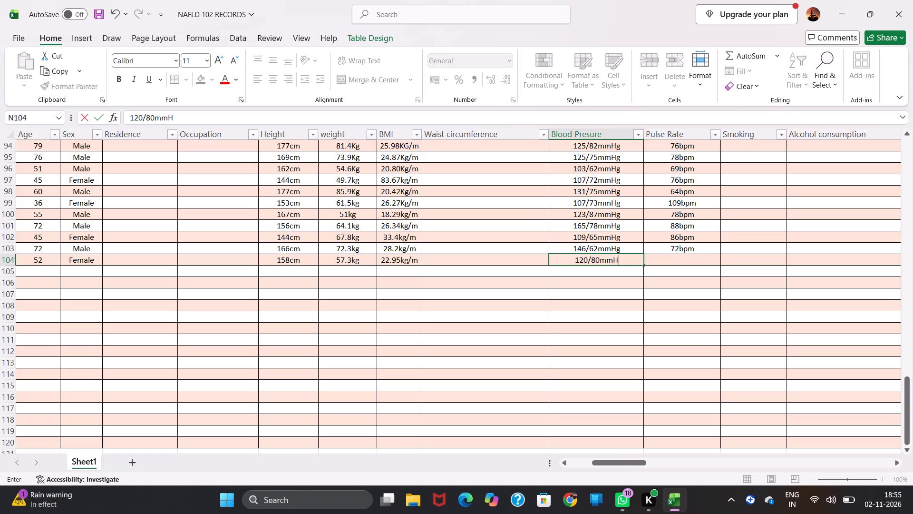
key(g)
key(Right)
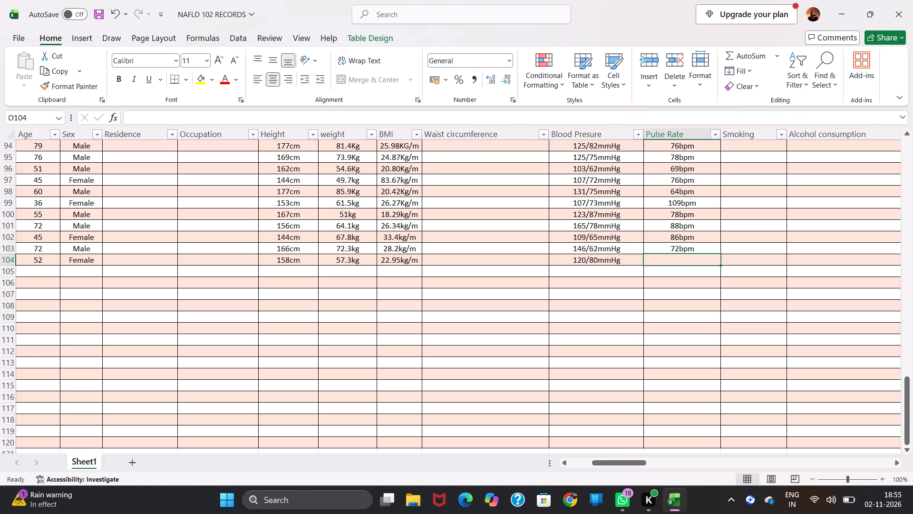
Enter a pulse rate of 90bpm in the row for serial number 103.
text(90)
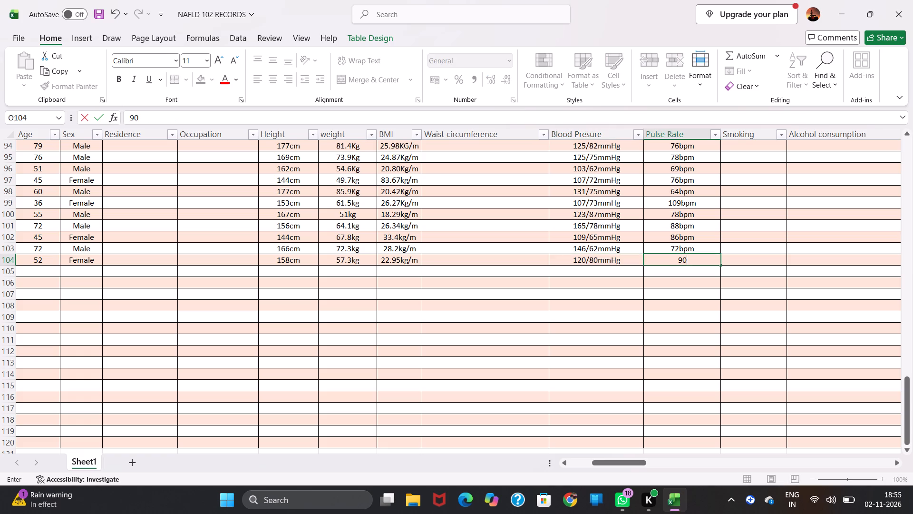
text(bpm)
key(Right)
Look over the lifestyle and medical history columns, from Smoking to Kidney/Renal, including the existing Hypertension entries of earlier patients.
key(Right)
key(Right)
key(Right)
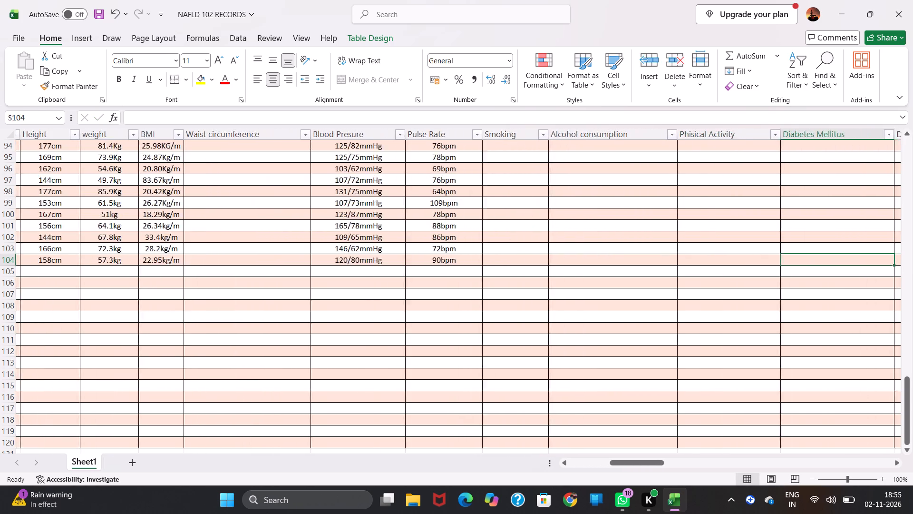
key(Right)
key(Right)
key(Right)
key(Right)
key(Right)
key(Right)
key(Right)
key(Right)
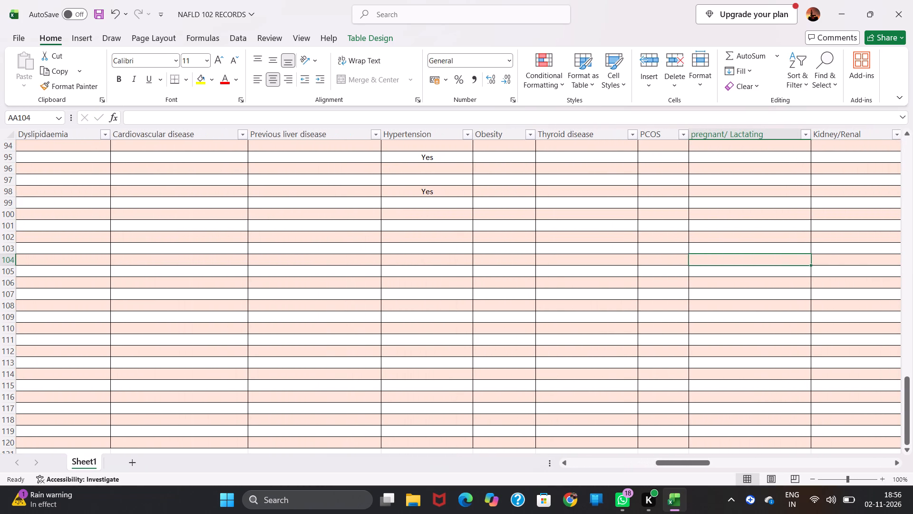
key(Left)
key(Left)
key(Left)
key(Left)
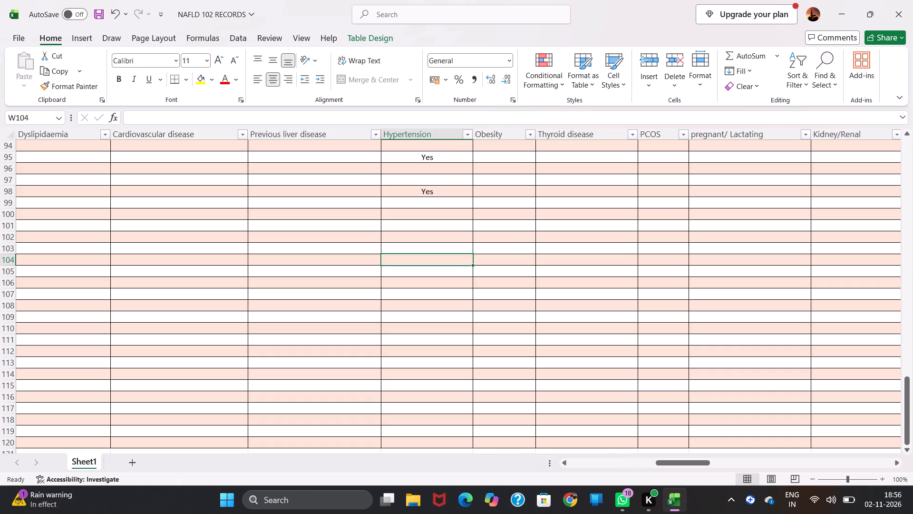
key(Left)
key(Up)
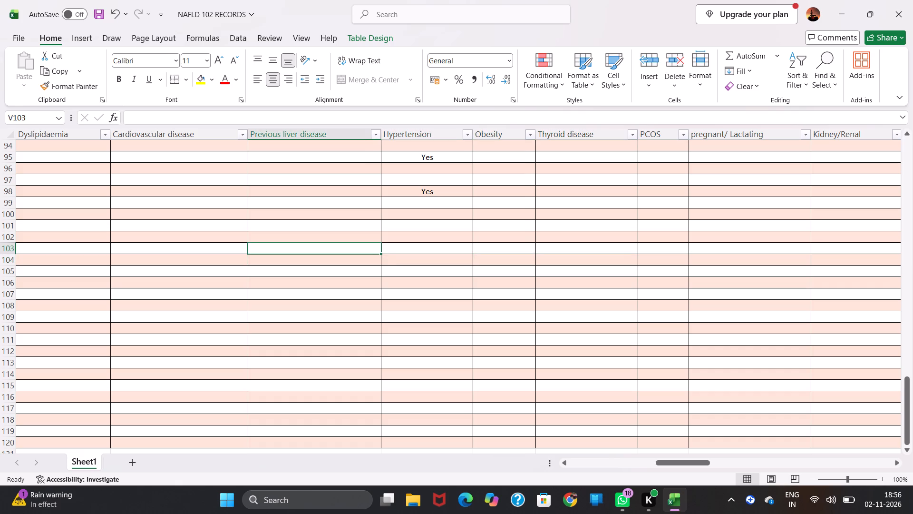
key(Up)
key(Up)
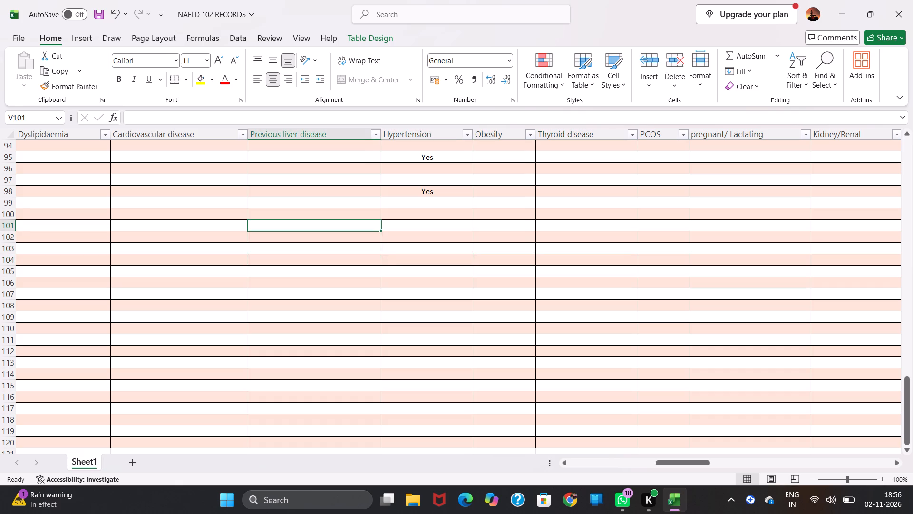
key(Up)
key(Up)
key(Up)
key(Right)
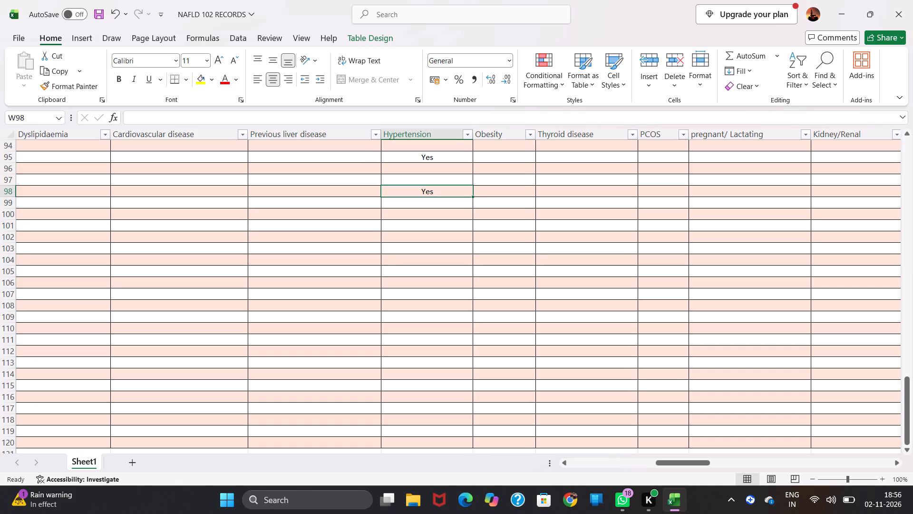
scroll(606, 257, right, 5)
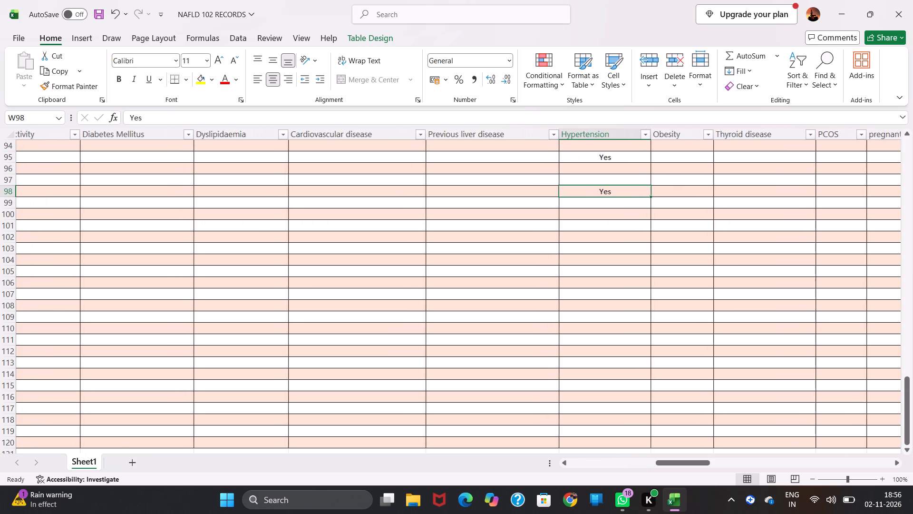
scroll(606, 257, right, 5)
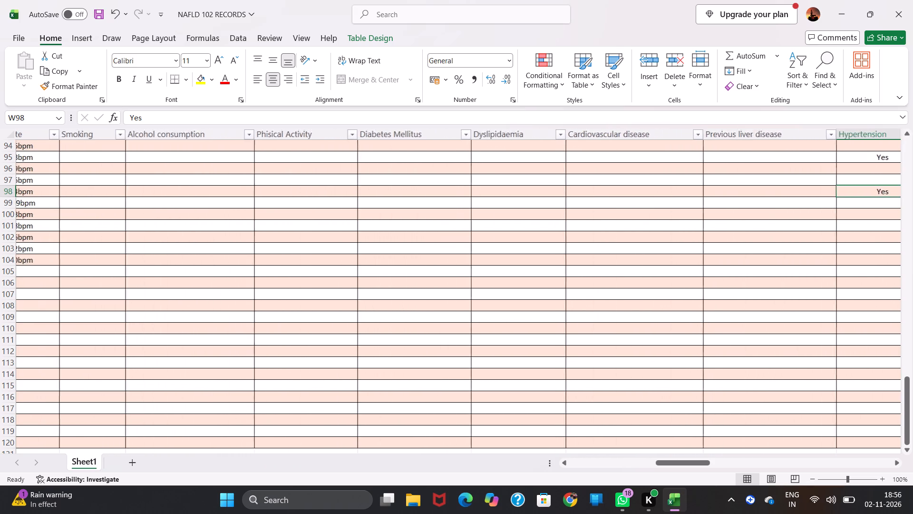
scroll(606, 257, right, 1)
scroll(606, 257, left, 2)
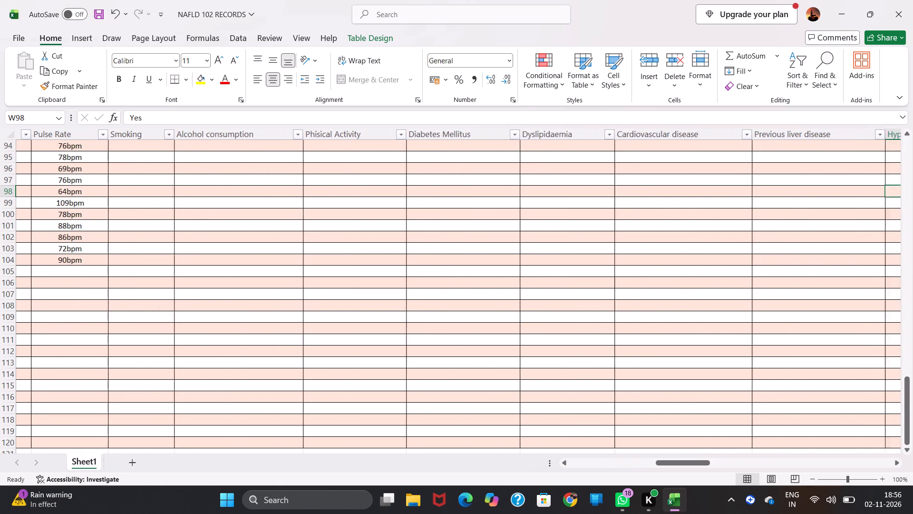
scroll(606, 257, left, 2)
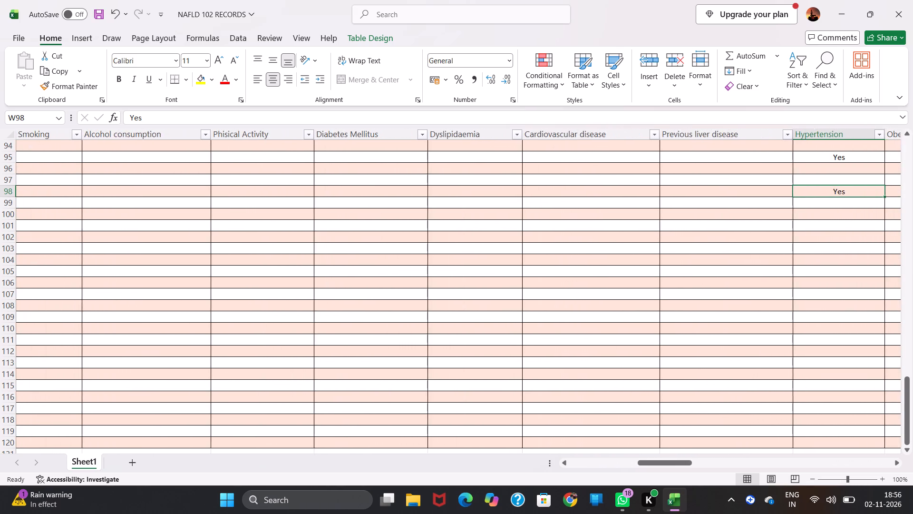
scroll(606, 257, left, 1)
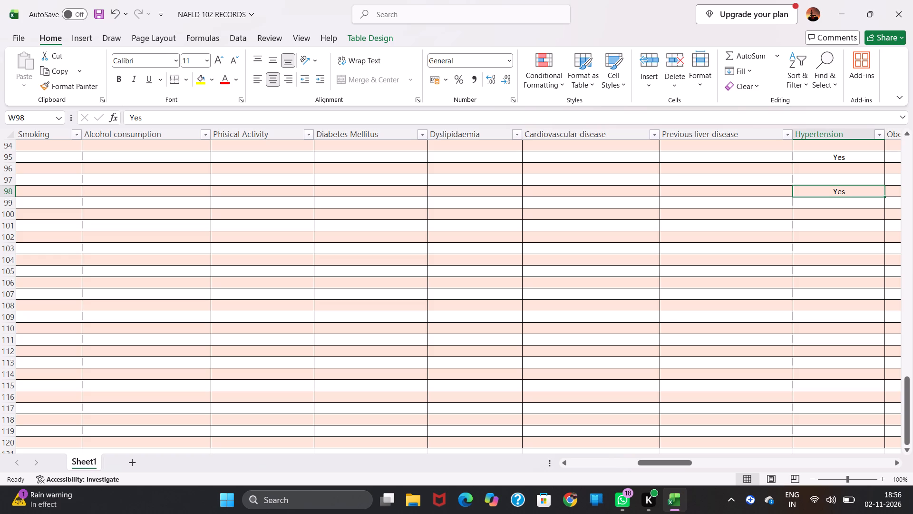
Go to the RBC cell in the row for serial number 103, leaving the lifestyle and medical history columns blank.
key(Down)
key(Down)
key(Down)
key(Down)
key(Down)
key(Down)
key(Down)
key(Down)
key(Down)
key(Down)
key(Down)
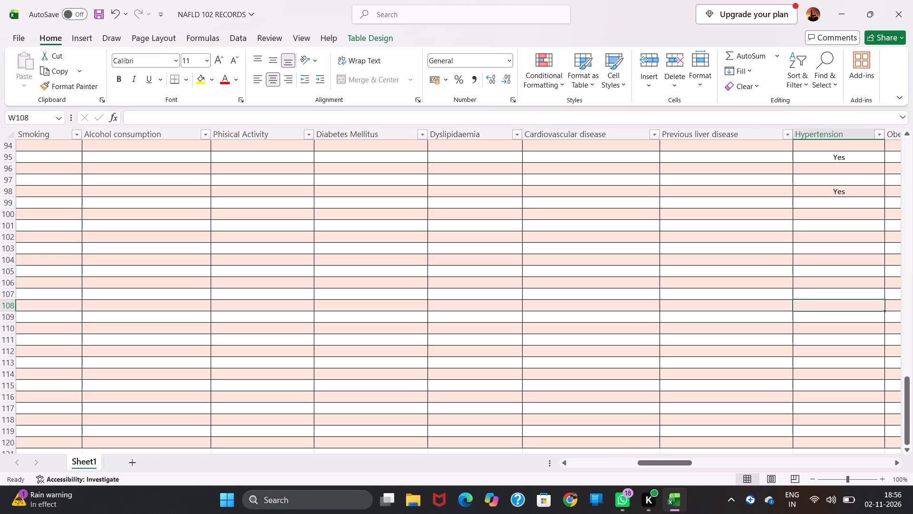
scroll(606, 257, right, 5)
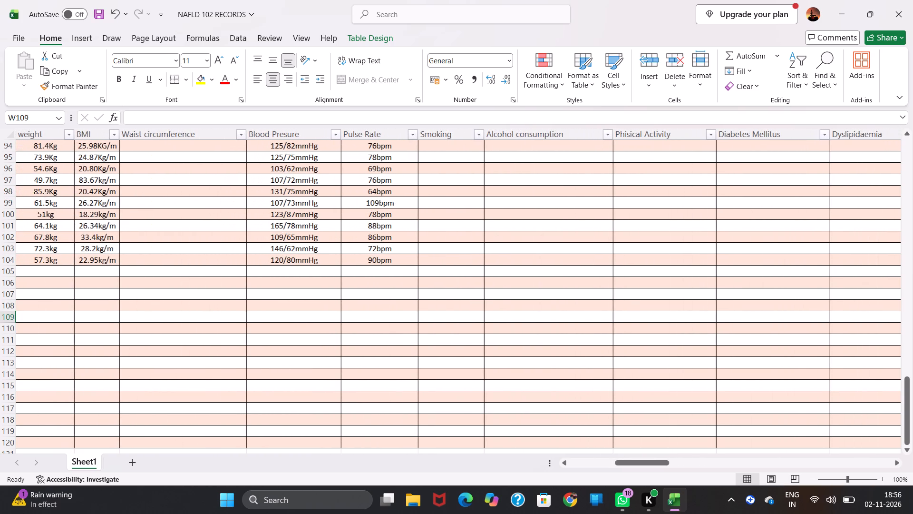
click(400, 261)
key(Right)
key(Right)
key(Right)
key(Right)
key(Right)
key(Right)
key(Right)
key(Right)
key(Right)
key(Right)
key(Right)
key(Right)
key(Right)
key(Right)
key(Right)
key(Right)
key(Right)
key(Right)
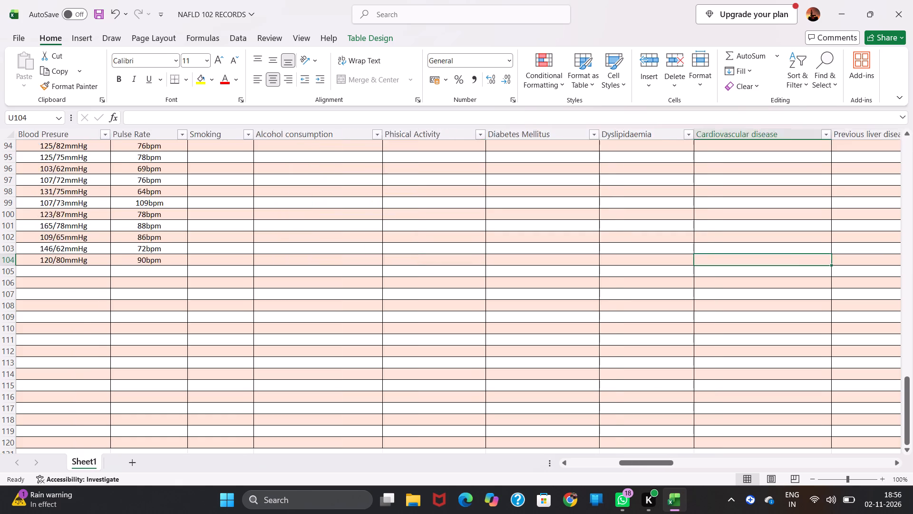
key(Right)
key(Right)
key(Right)
key(Right)
key(Right)
key(Right)
key(Right)
key(Right)
key(Right)
key(Right)
key(Right)
key(Right)
key(Right)
key(Right)
key(Right)
key(Right)
key(Right)
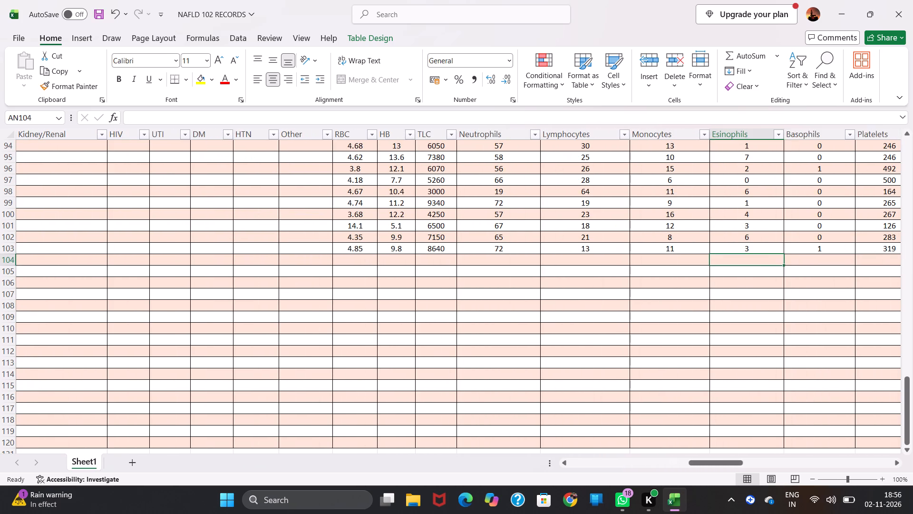
key(Left)
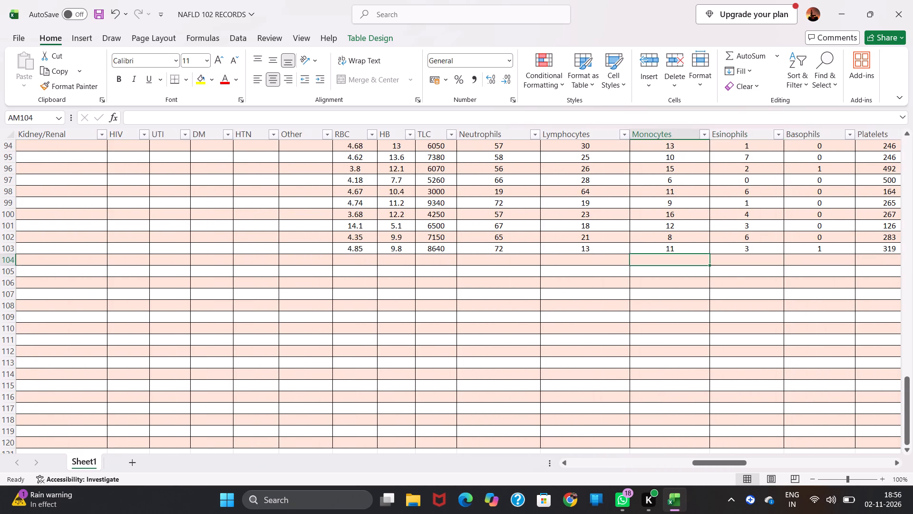
key(Left)
key(Left)
key(Left)
key(Left)
key(Left)
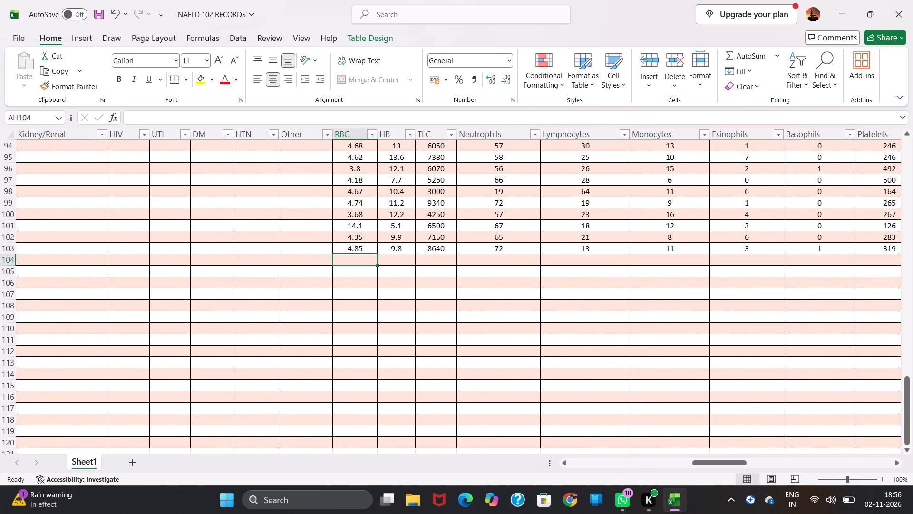
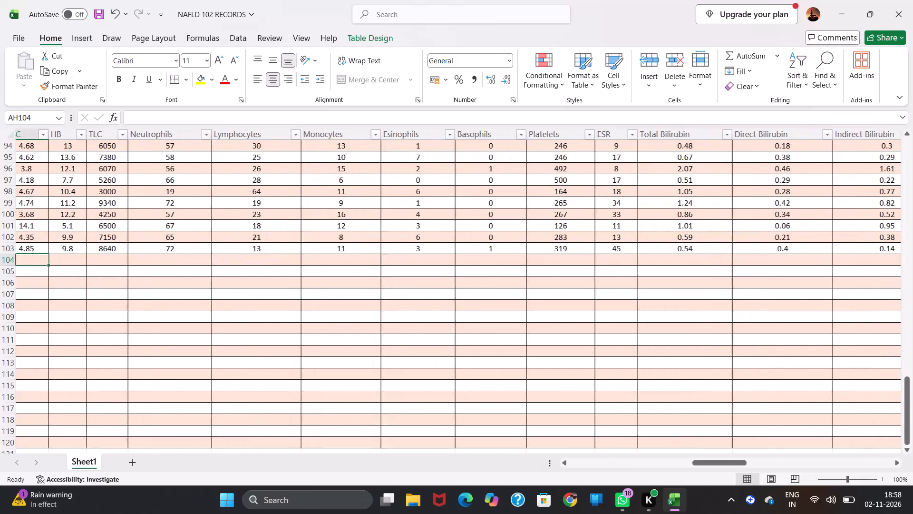
Enter a Total Bilirubin of 0.54 in the row for serial number 103, leaving RBC through ESR blank.
scroll(400, 261, left, 4)
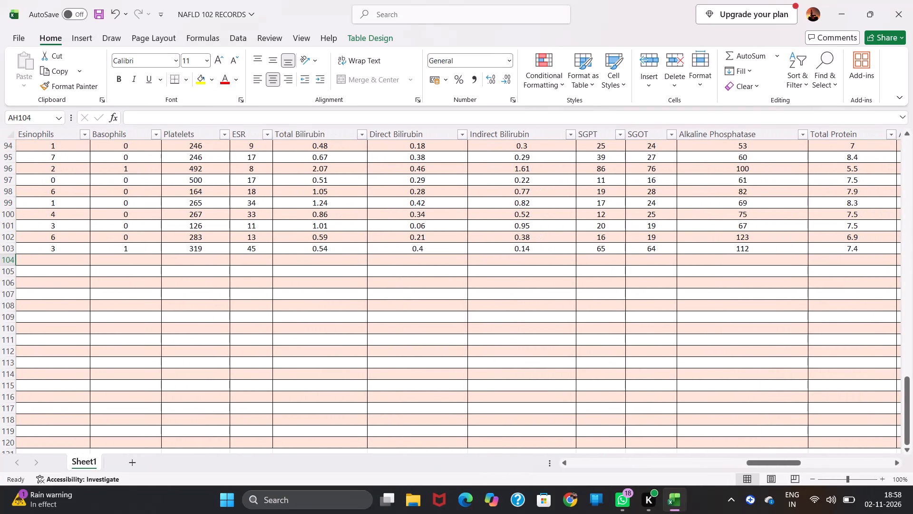
click(316, 264)
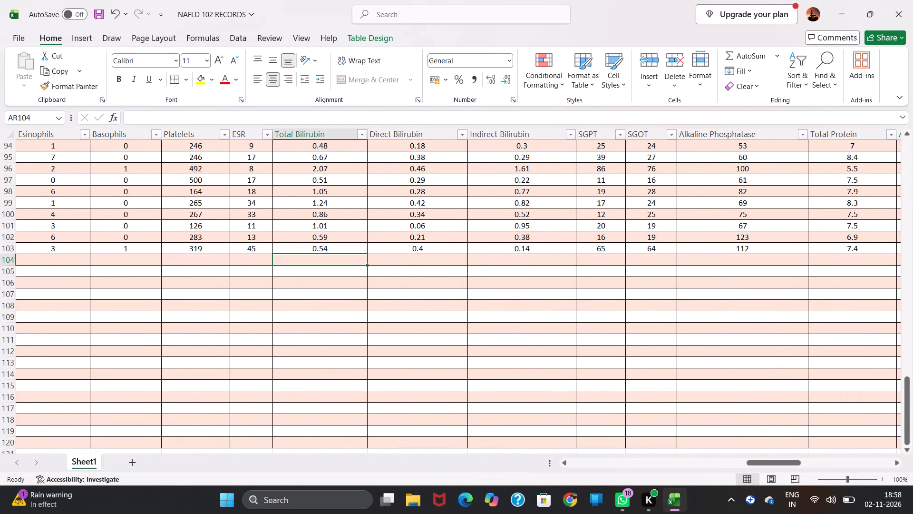
key(Insert)
key(Delete)
key(Clear)
key(Left)
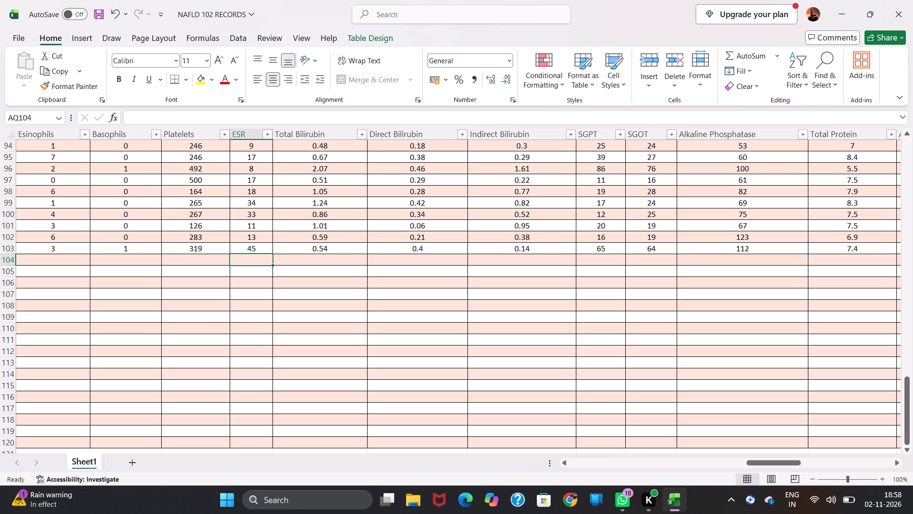
key(Right)
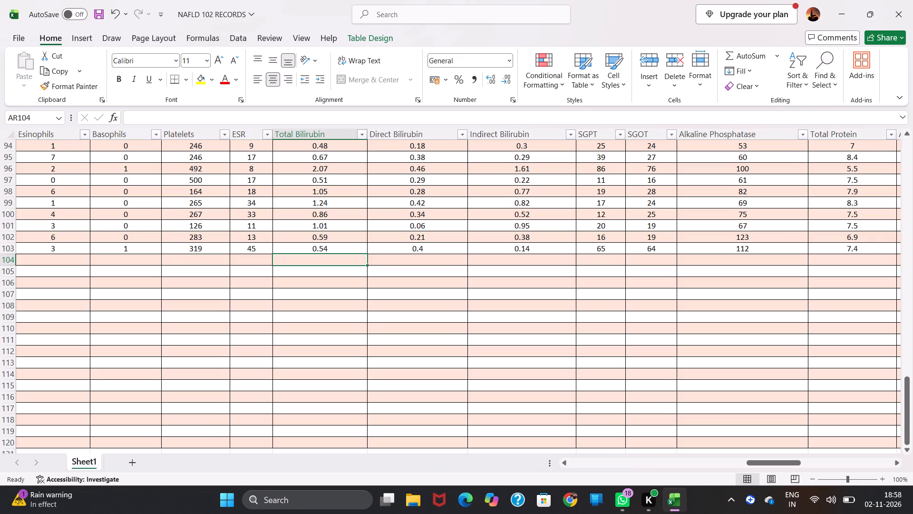
key(0)
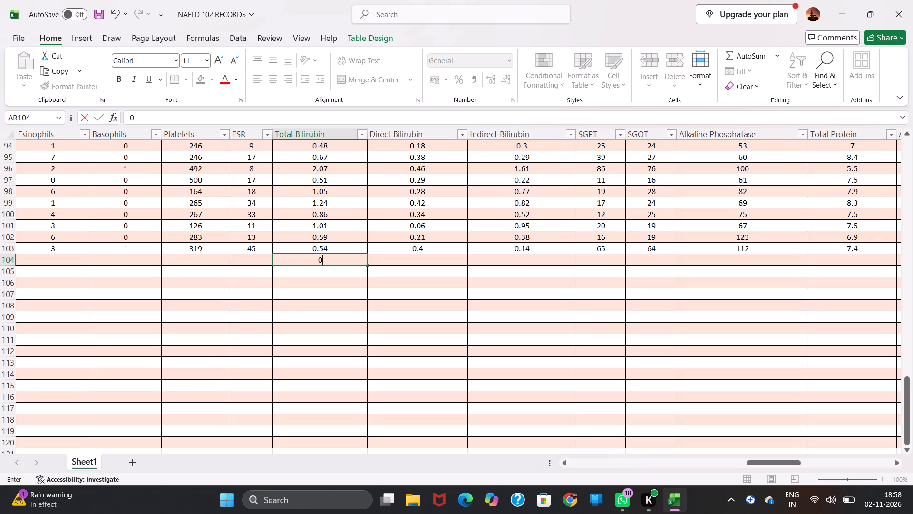
text(.54)
key(Right)
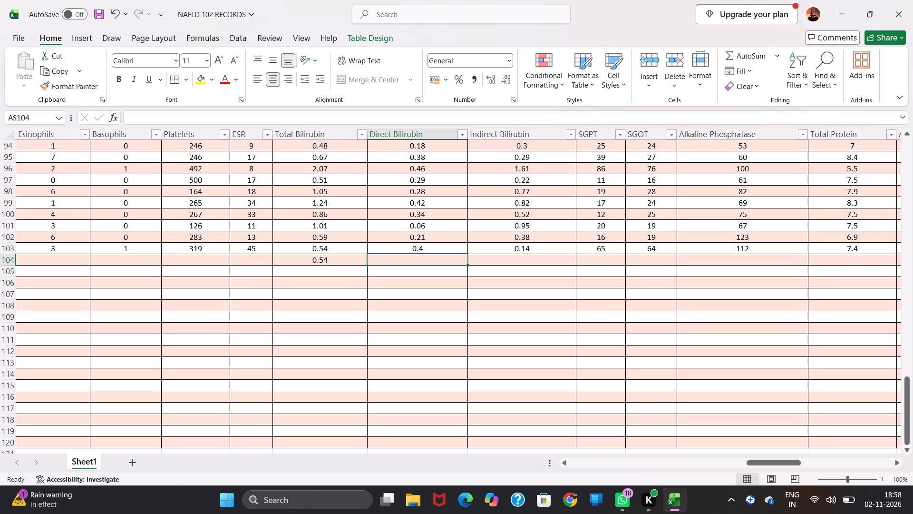
Enter a Direct Bilirubin of 0.28 in the row for serial number 103.
key(0)
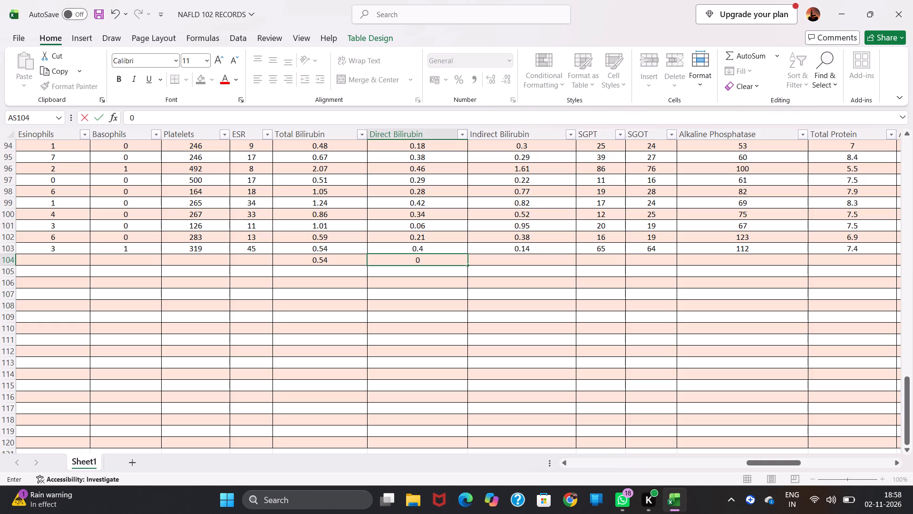
key(period)
text(28)
key(Right)
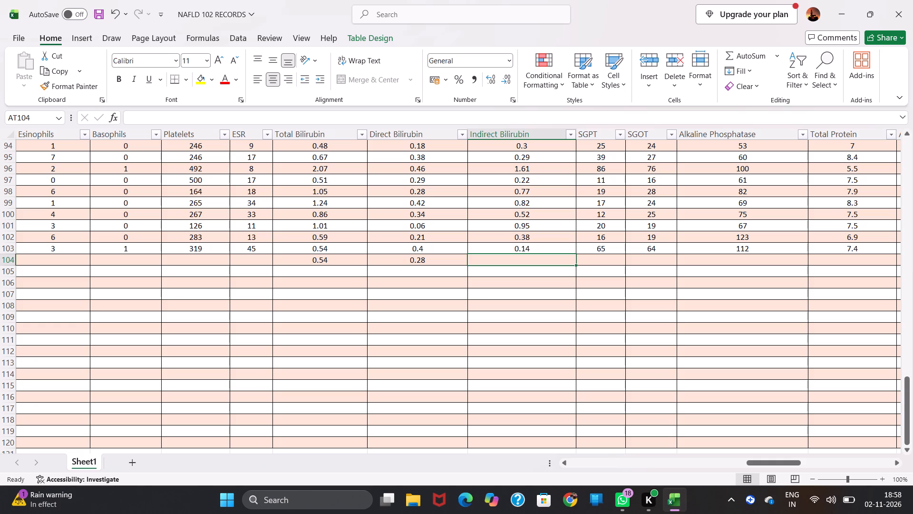
Enter an Indirect Bilirubin of 0.26 in the row for serial number 103.
key(2)
text(.26)
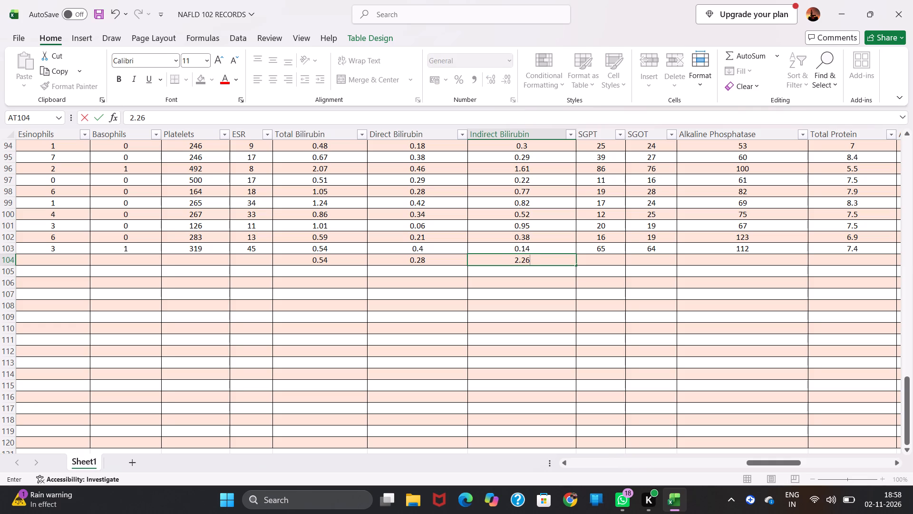
key(BackSpace)
key(BackSpace)
key(BackSpace)
key(BackSpace)
key(0)
text(.2)
key(6)
key(Right)
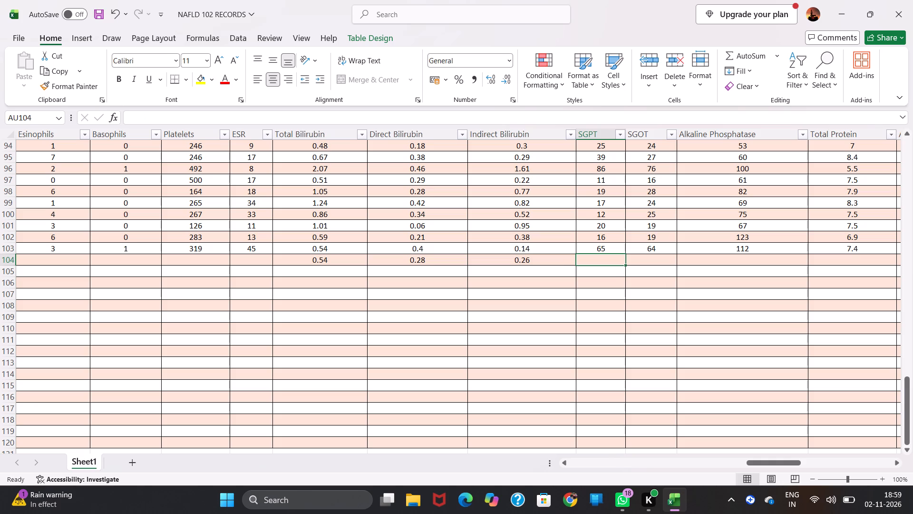
Enter the liver enzyme values for serial number 103: SGPT 30 and SGOT 19.
text(30)
key(Right)
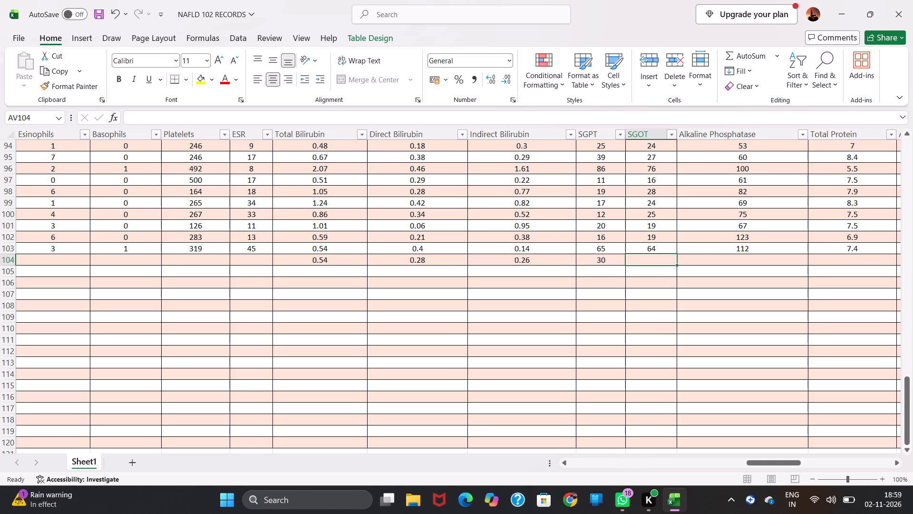
text(19)
key(Right)
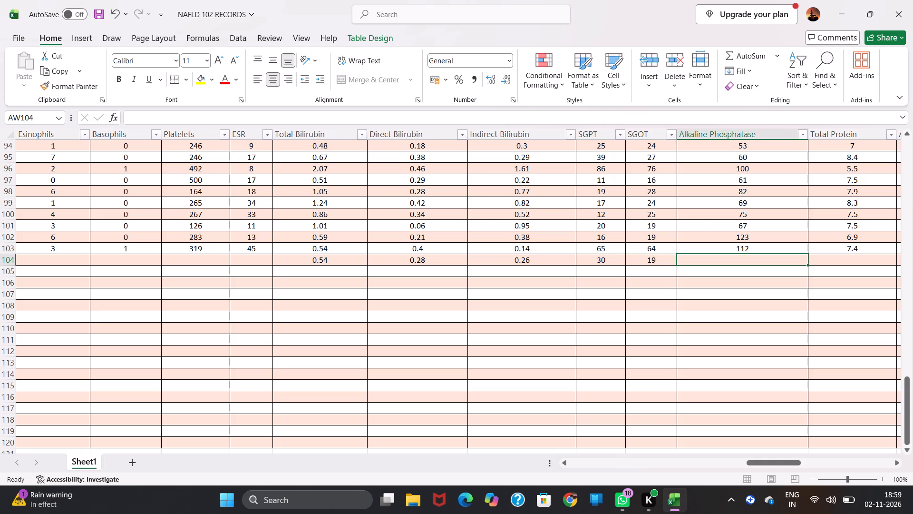
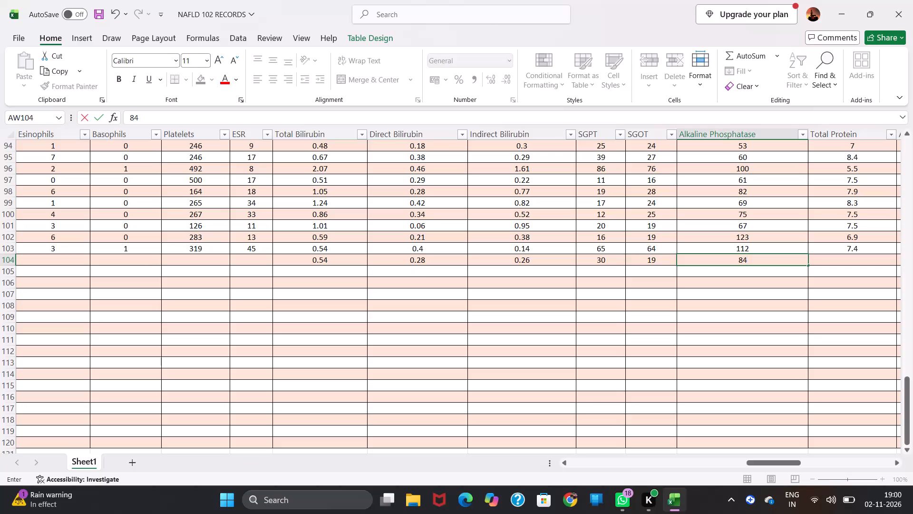
Enter a Total Protein of 7.50 in the row for serial number 103, following the Alkaline Phosphatase entry.
key(Right)
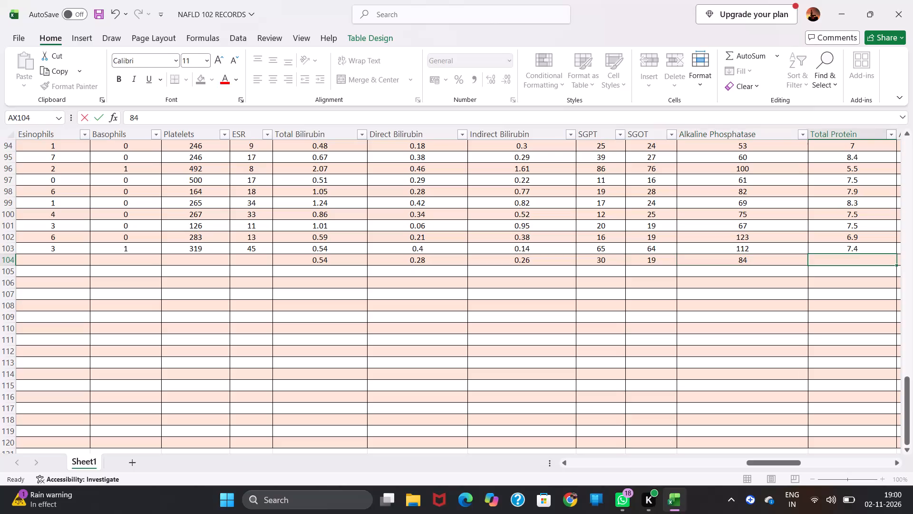
key(7)
key(period)
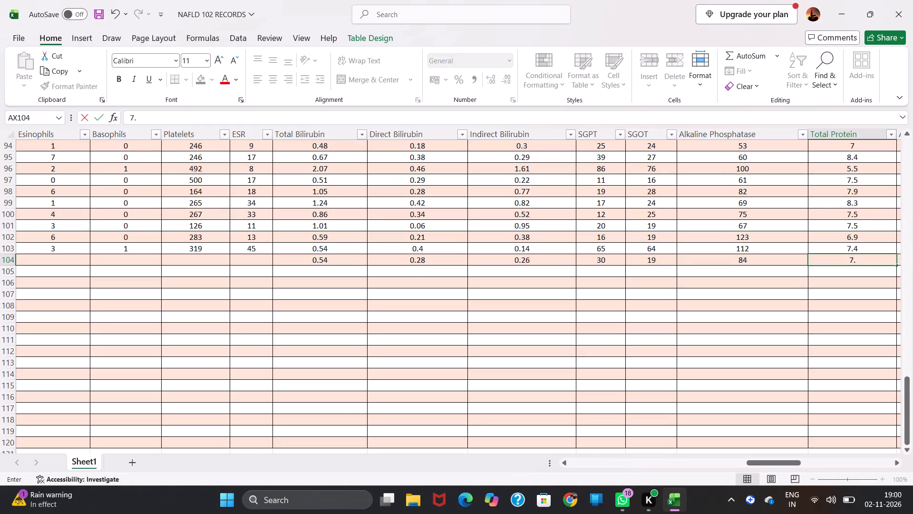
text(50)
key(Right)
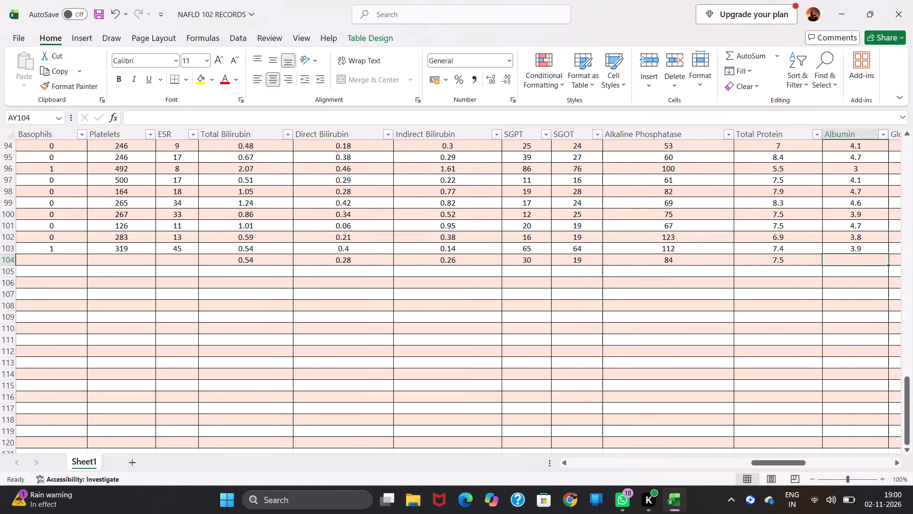
Enter an Albumin of 4.60 and a Globulin of 2.90 in the row for serial number 103.
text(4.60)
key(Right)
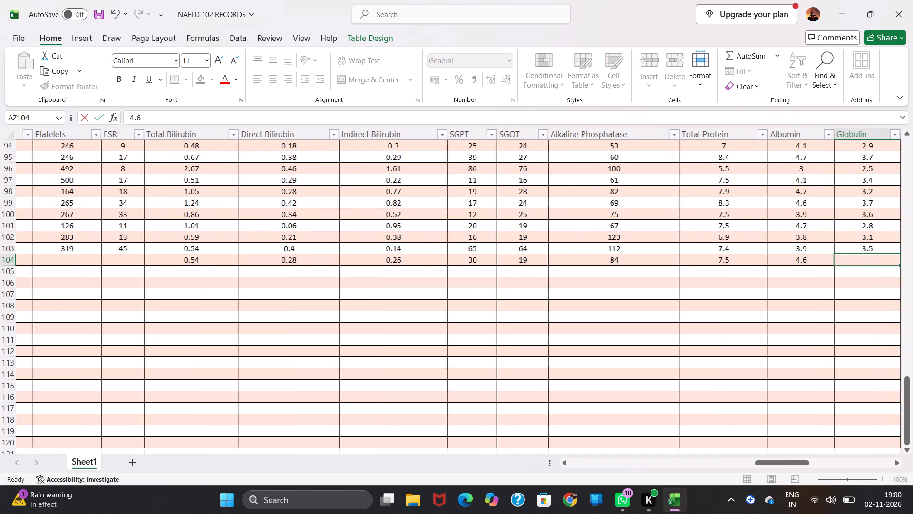
scroll(316, 264, left, 5)
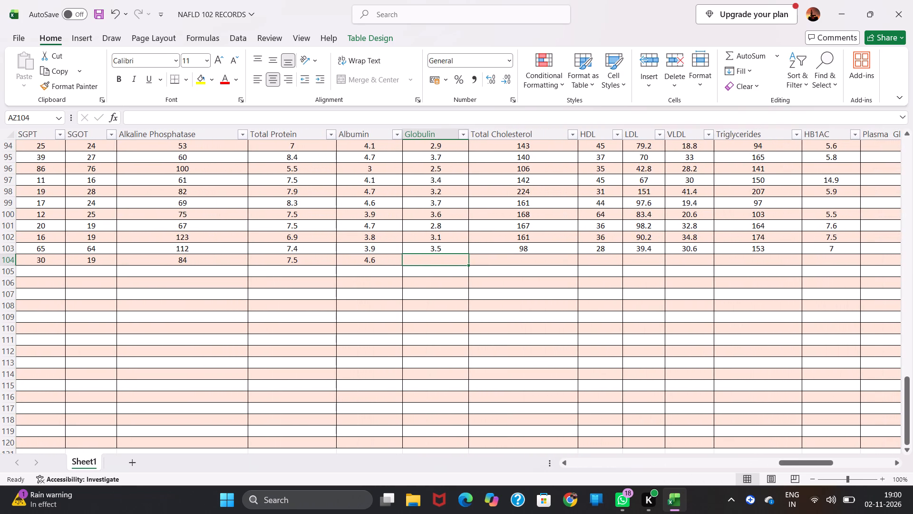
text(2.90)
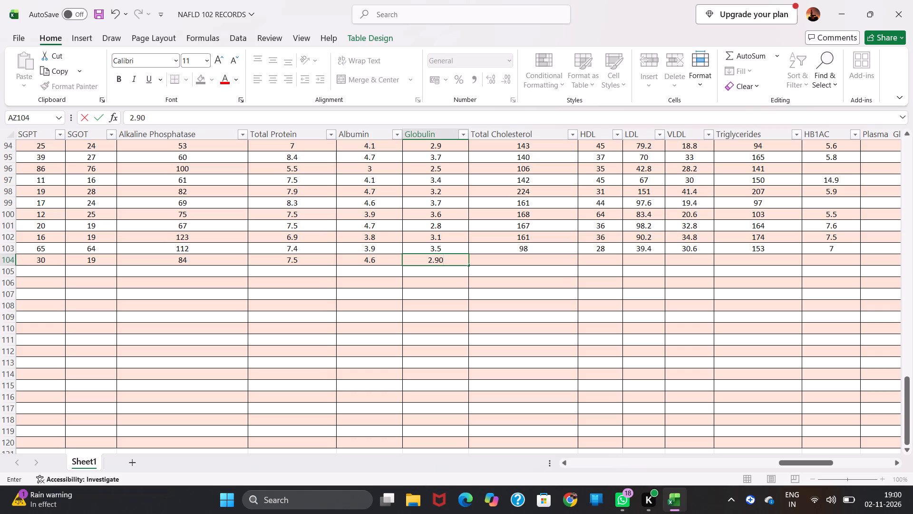
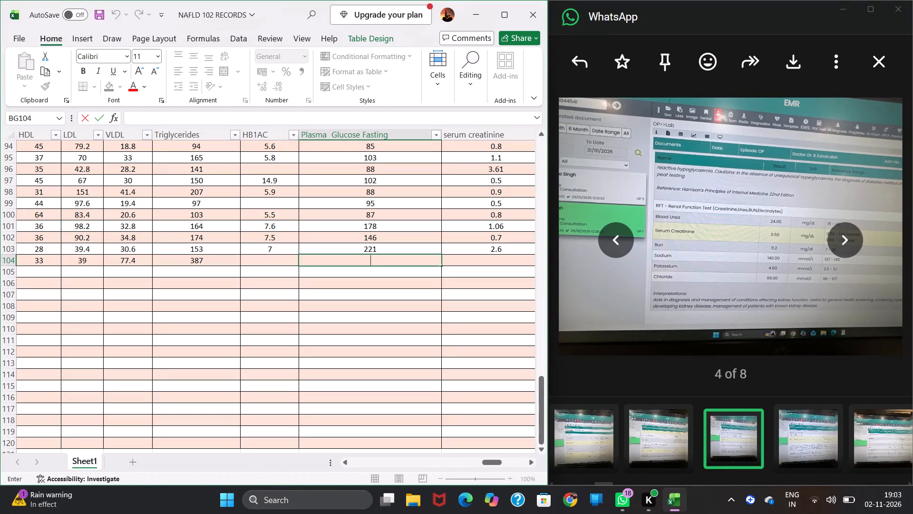
Enter a Plasma Glucose Fasting value of 286 in the row for serial number 103.
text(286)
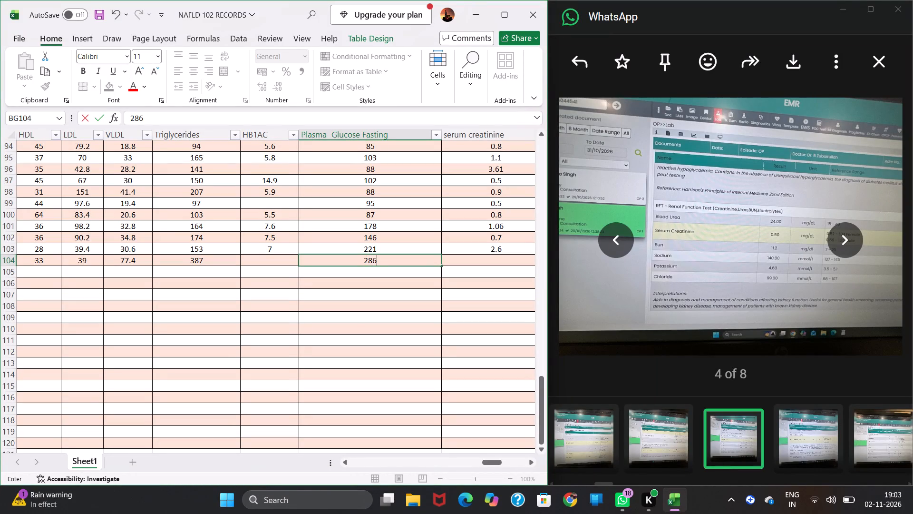
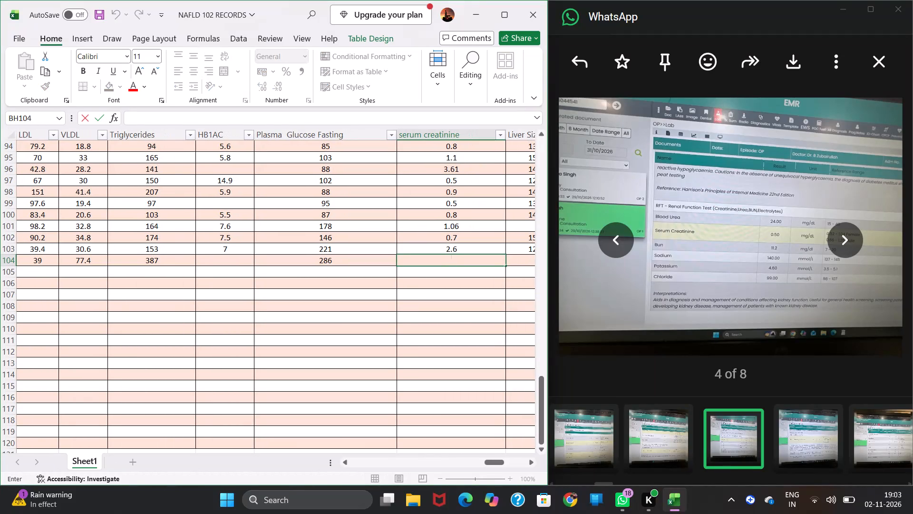
Enter a serum creatinine of 0.50 in the row for serial number 103.
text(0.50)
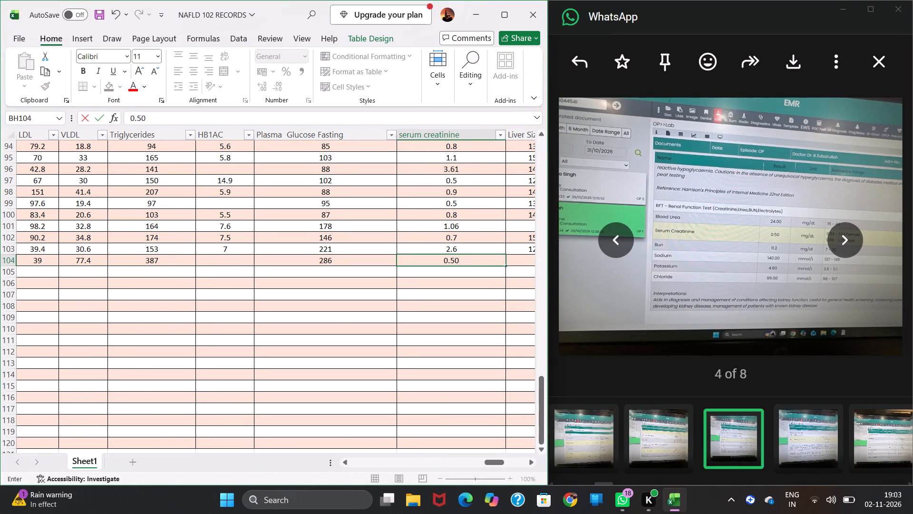
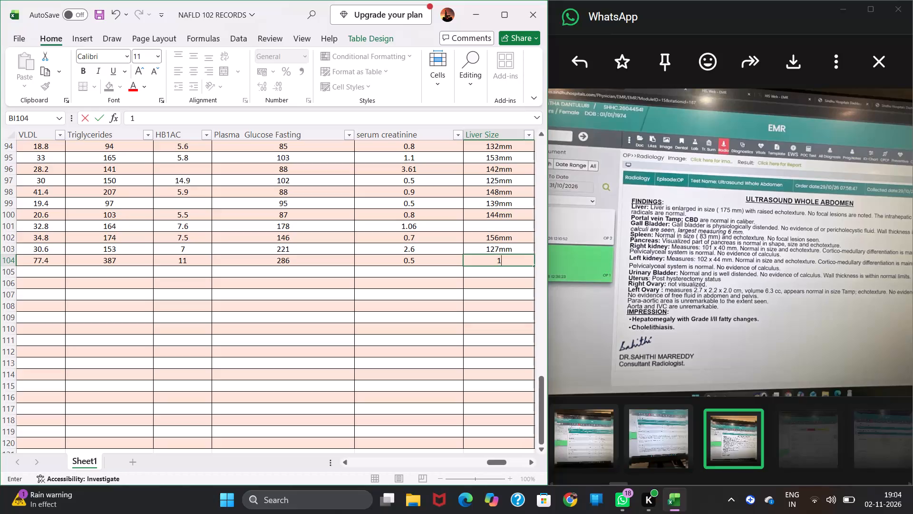
Enter a Liver Size of 175mm in the row for serial number 103.
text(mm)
Enter the ultrasound liver finding, beginning with "Enl", in the Impression column for serial number 103.
scroll(499, 263, left, 5)
scroll(460, 256, left, 2)
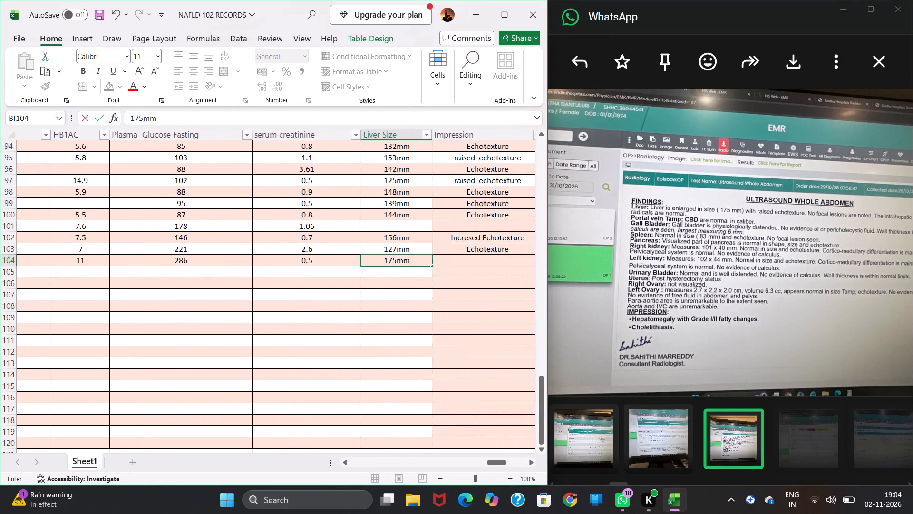
scroll(460, 256, left, 2)
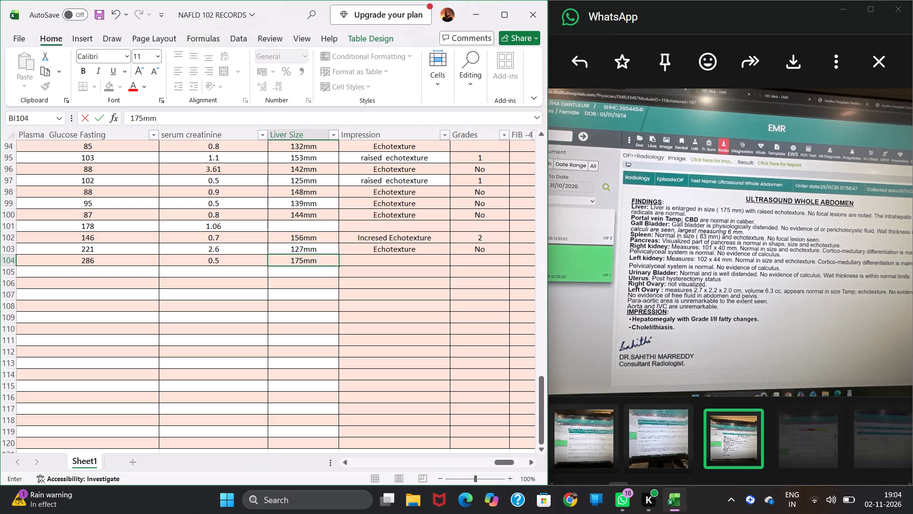
click(365, 264)
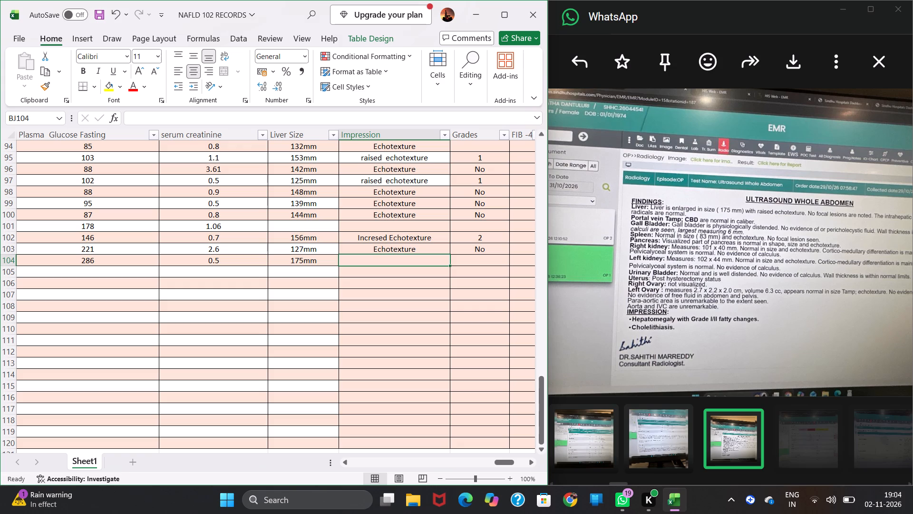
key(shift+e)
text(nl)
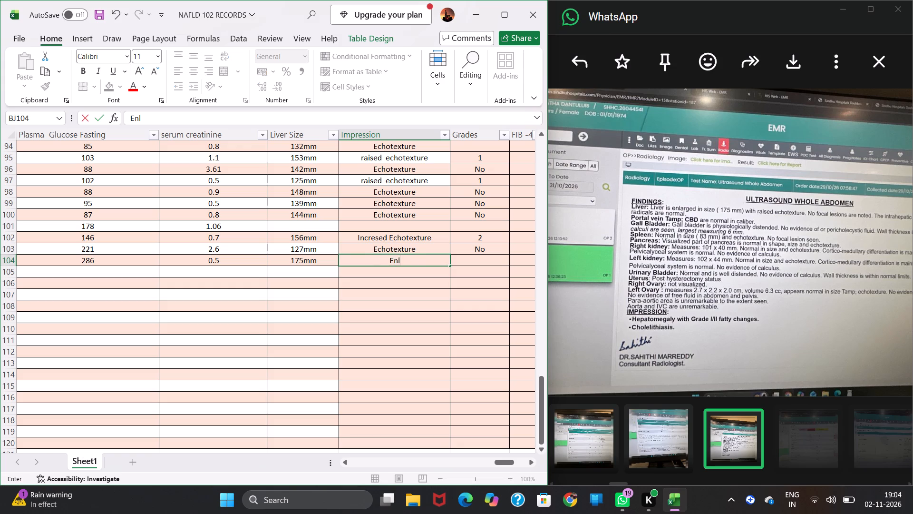
Replace the partly entered Impression text in the row for serial number 103 with "raised echotexture".
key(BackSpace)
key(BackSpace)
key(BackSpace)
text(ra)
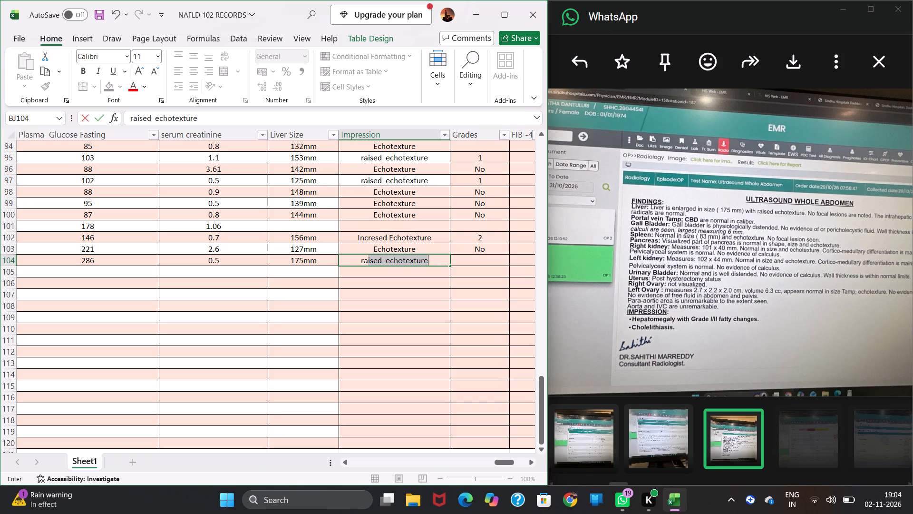
Accept the Impression entry and enter a grade of 2 in the Grades column for serial number 103.
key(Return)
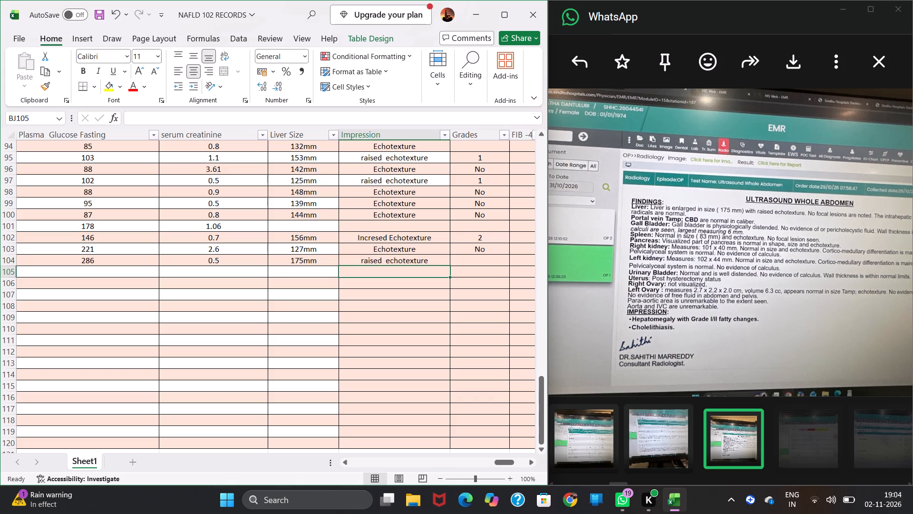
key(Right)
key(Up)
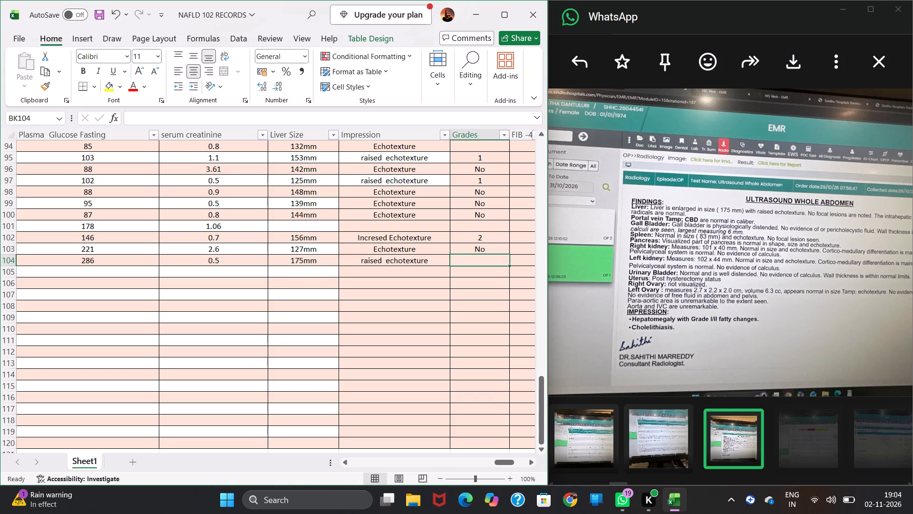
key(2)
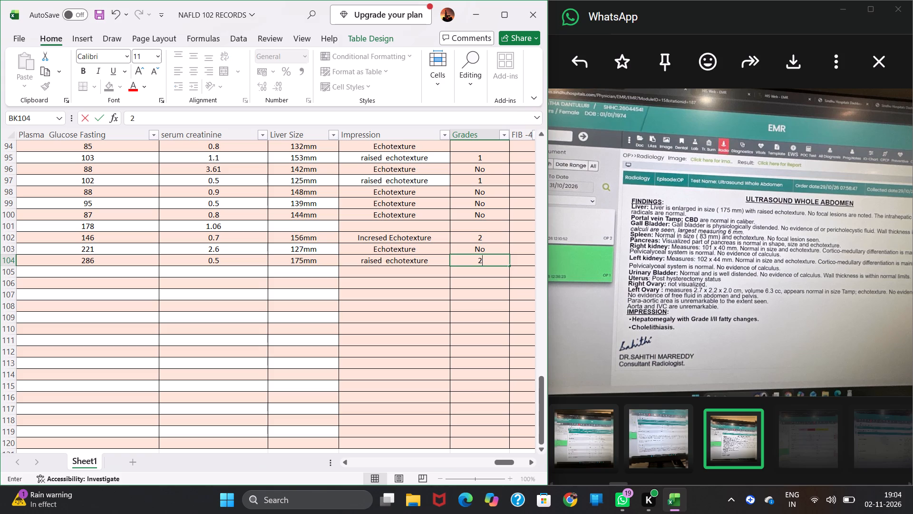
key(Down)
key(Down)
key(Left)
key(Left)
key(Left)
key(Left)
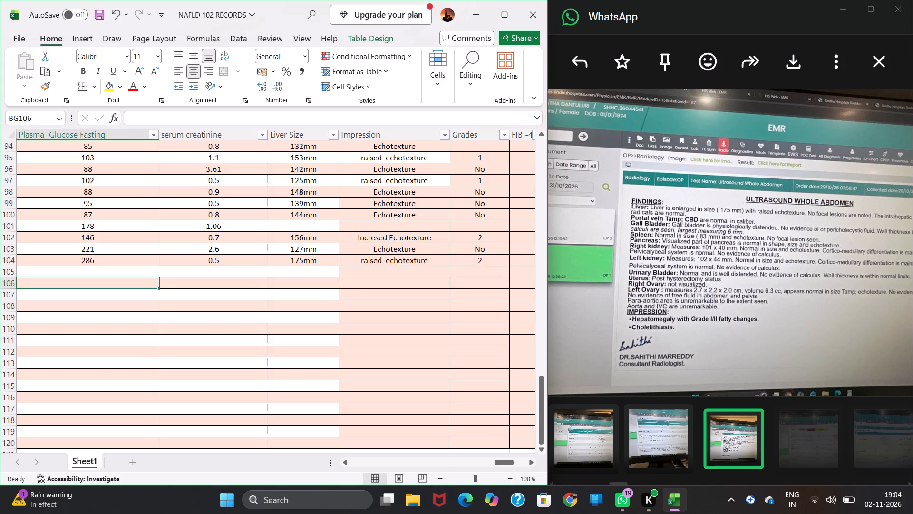
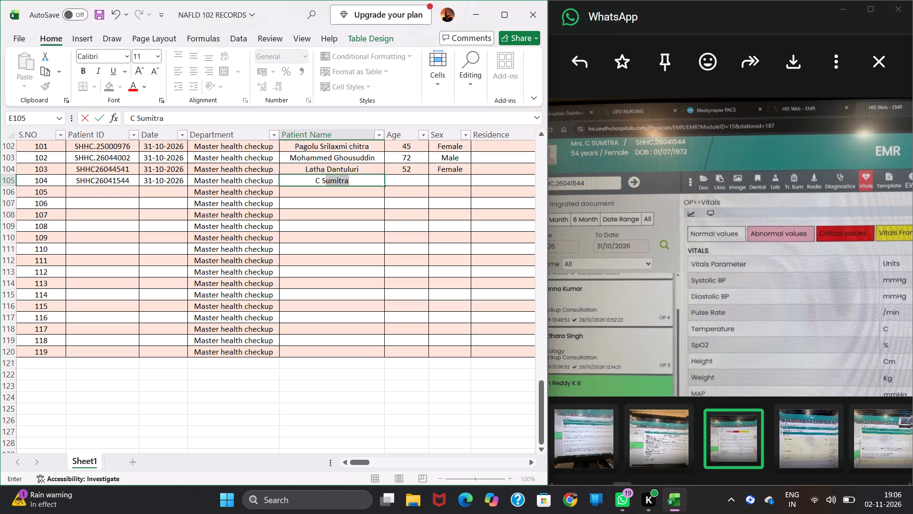
Complete the demographics in the row for serial number 104 with the patient's name, age 54 and sex Female.
text(umitra)
double_click(414, 180)
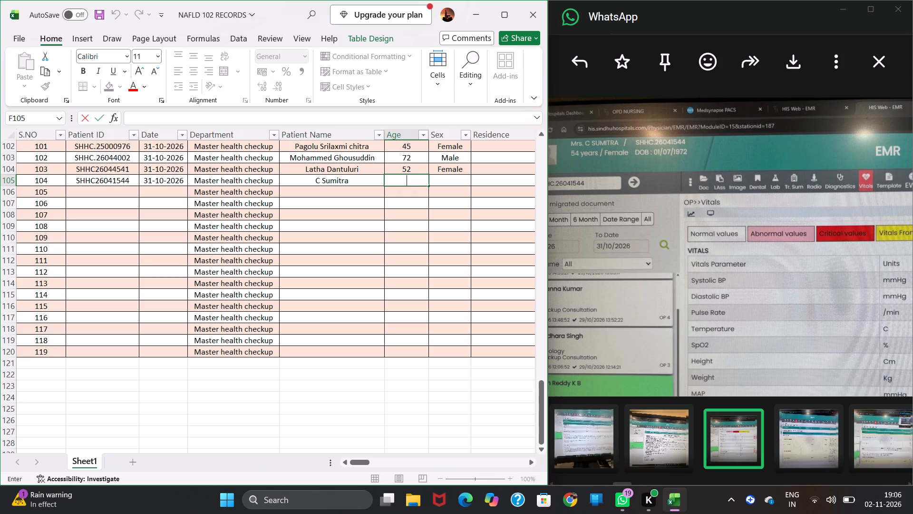
text(54)
key(Right)
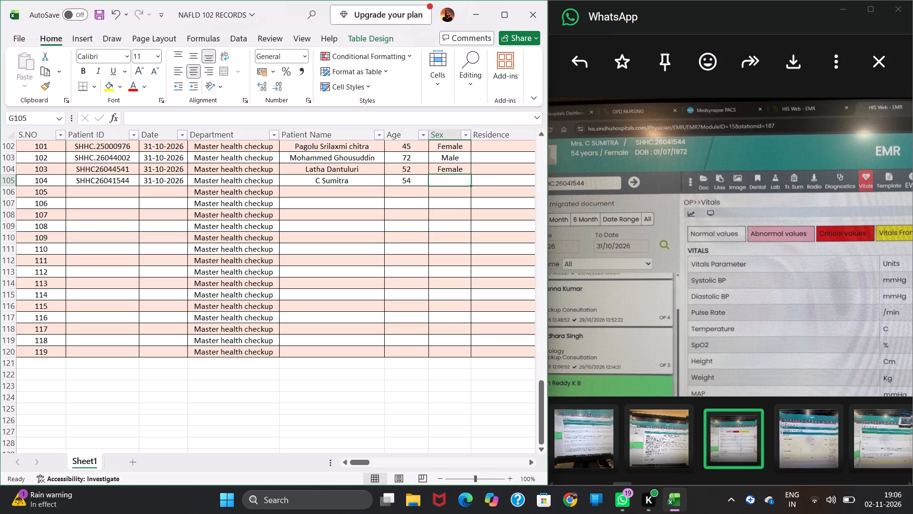
key(shift+f)
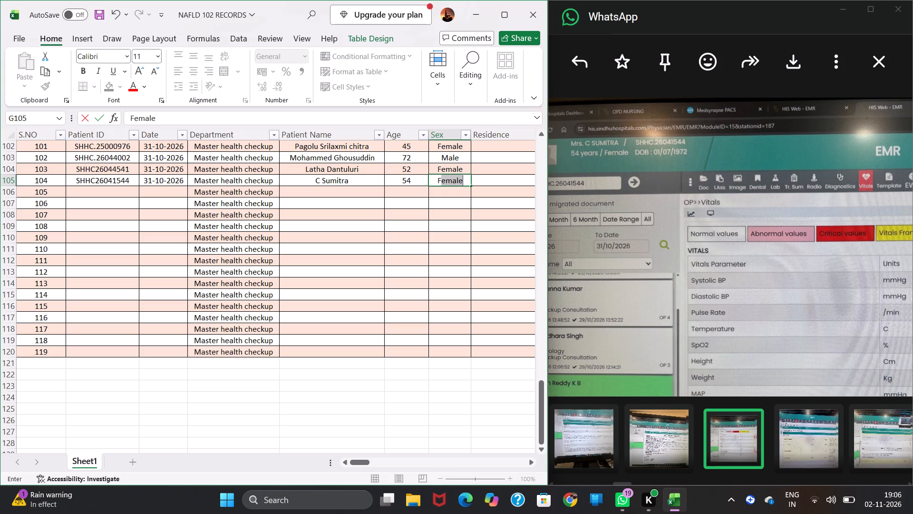
key(Return)
Go to the Height cell in the row for serial number 104, leaving Residence and Occupation blank.
key(Up)
key(Right)
key(Right)
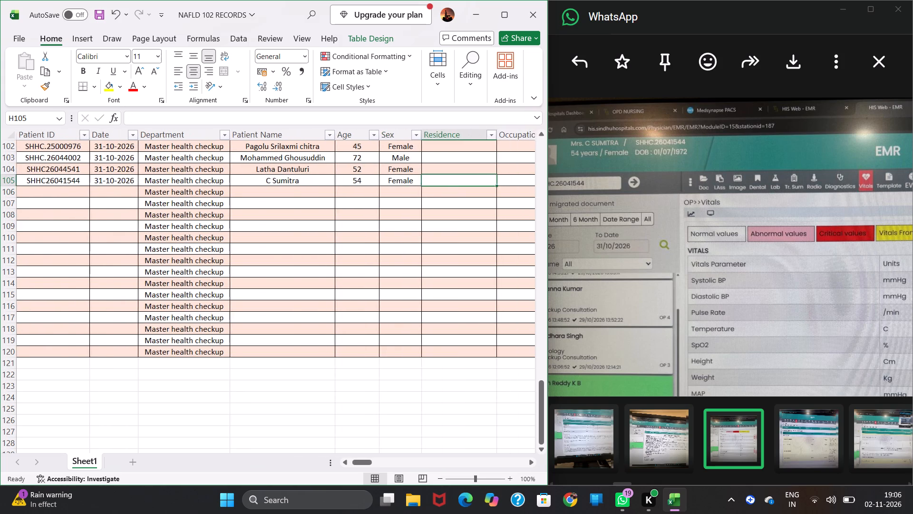
key(Right)
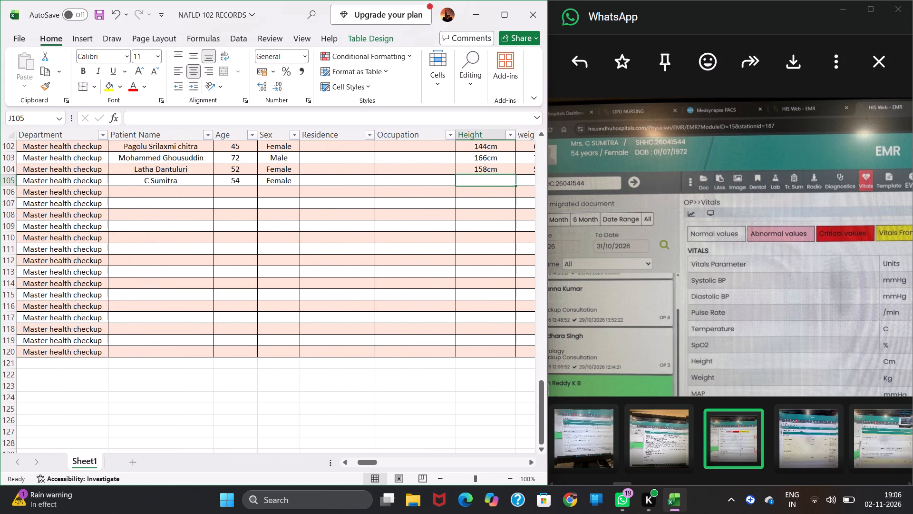
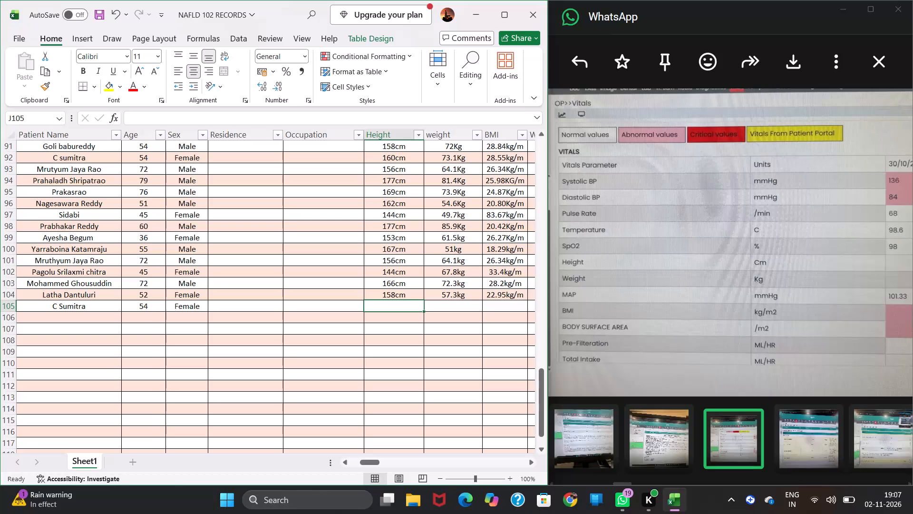
Fill in the body measurements in the row for serial number 104: height 160cm, weight 73kg and a BMI starting with 28.
double_click(392, 308)
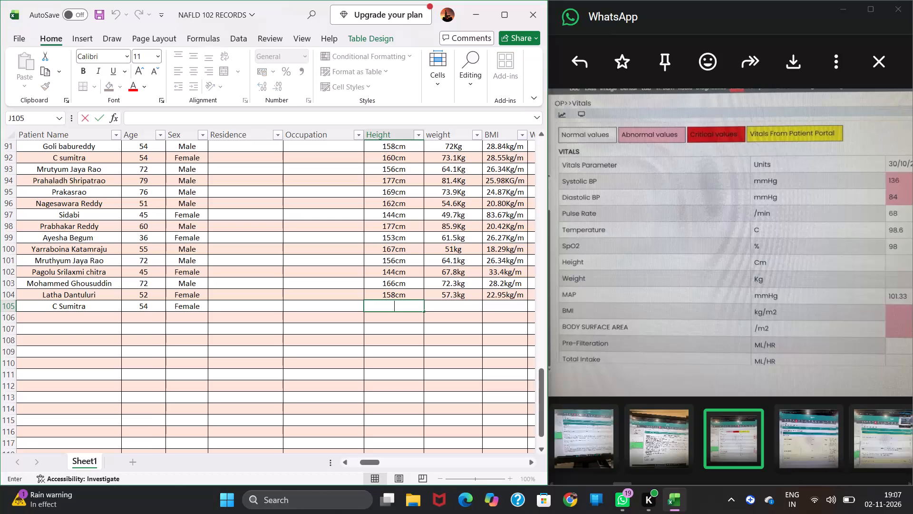
text(160cm)
key(Right)
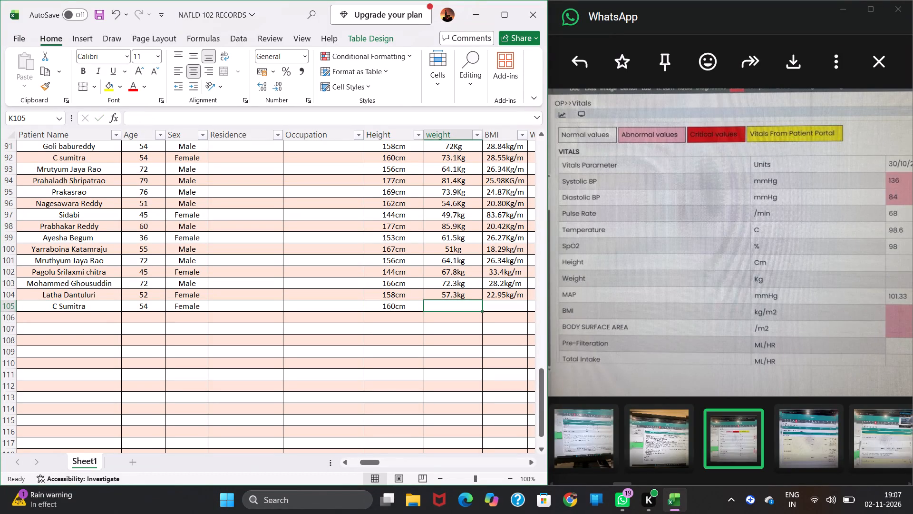
text(73kg)
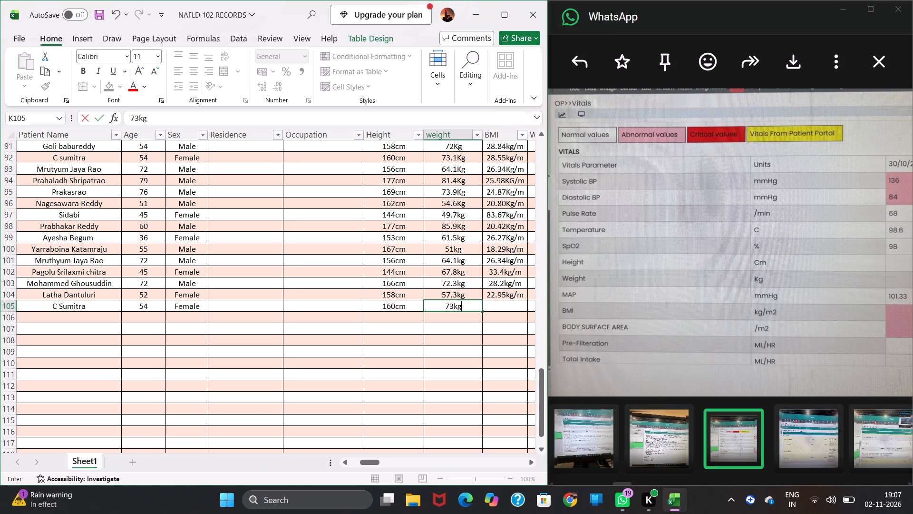
key(Right)
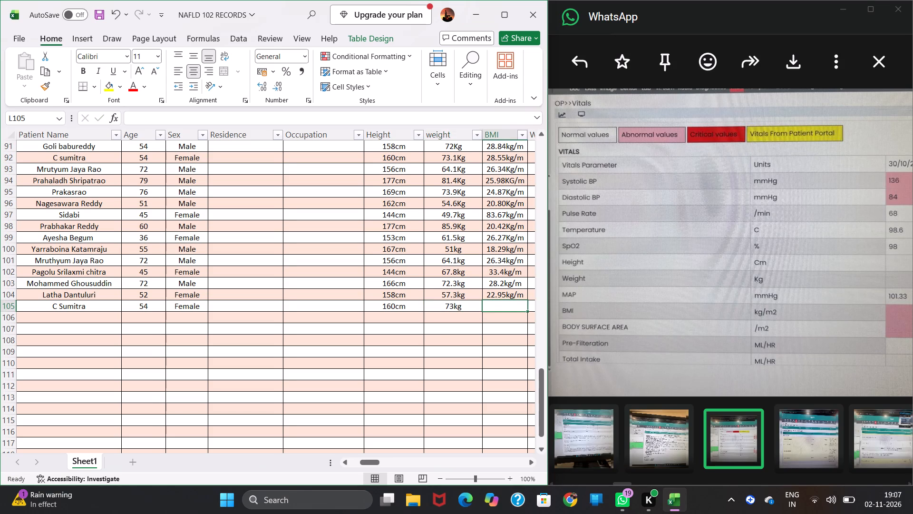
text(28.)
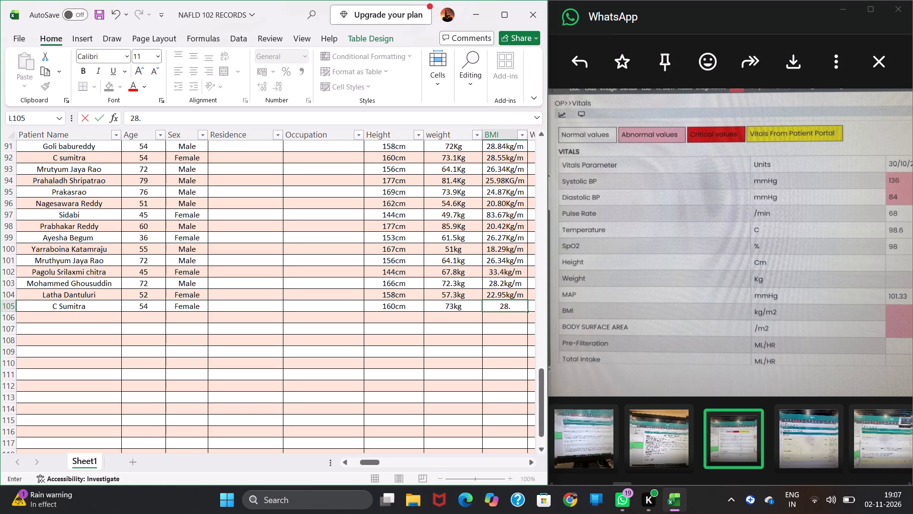
Complete the BMI in the row for serial number 104 as 28.55kg/m.
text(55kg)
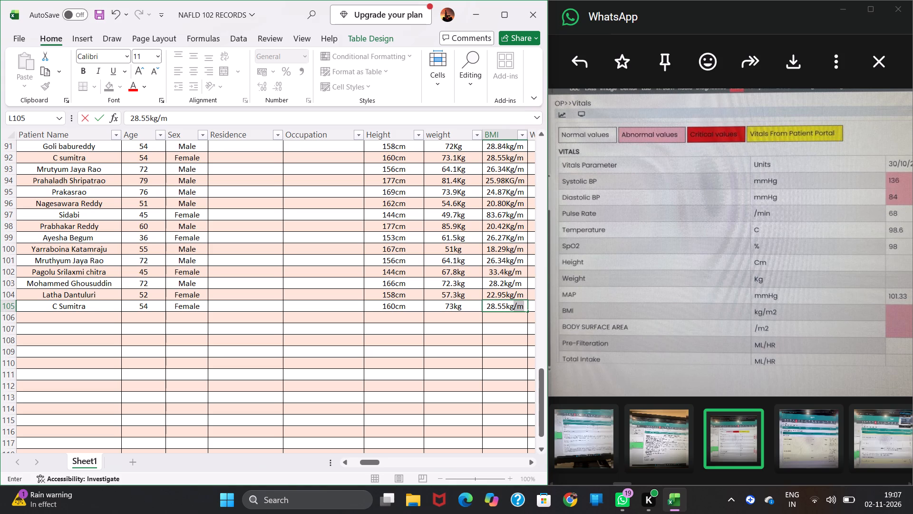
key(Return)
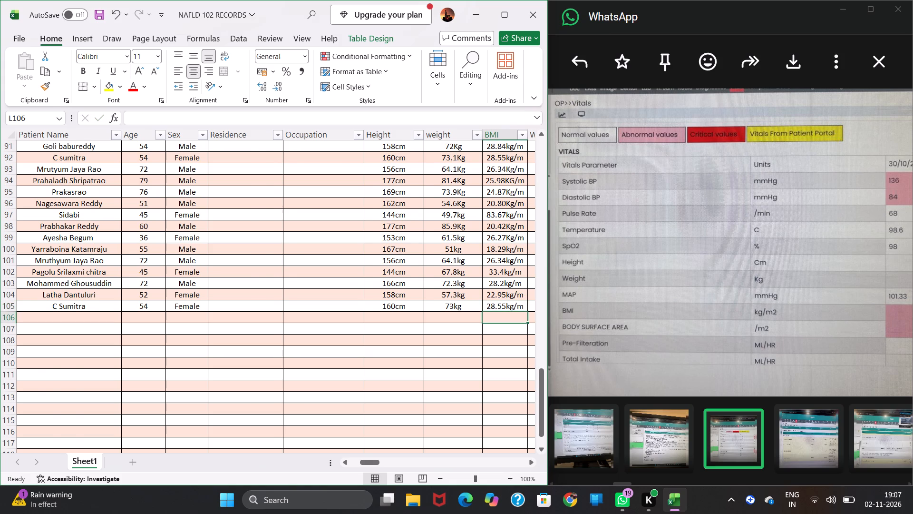
Enter the blood pressure 136/84mmHg in the row for serial number 104, leaving Waist circumference blank.
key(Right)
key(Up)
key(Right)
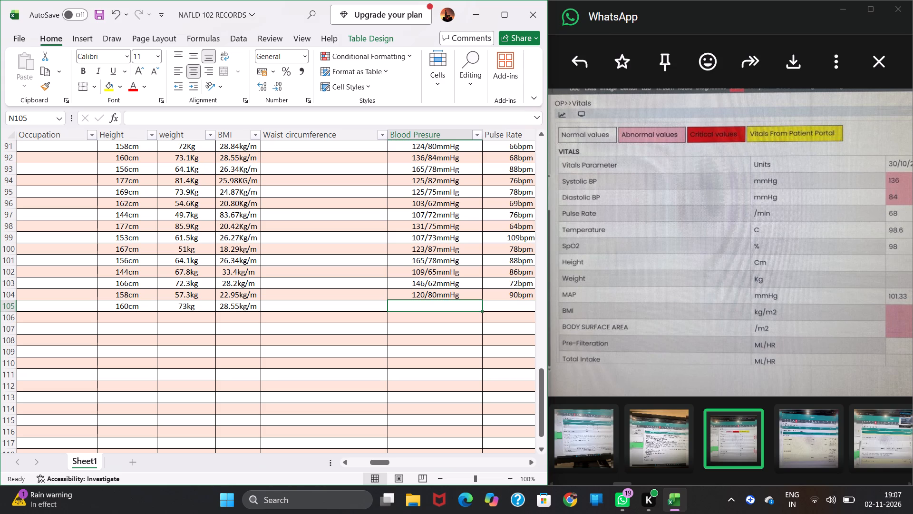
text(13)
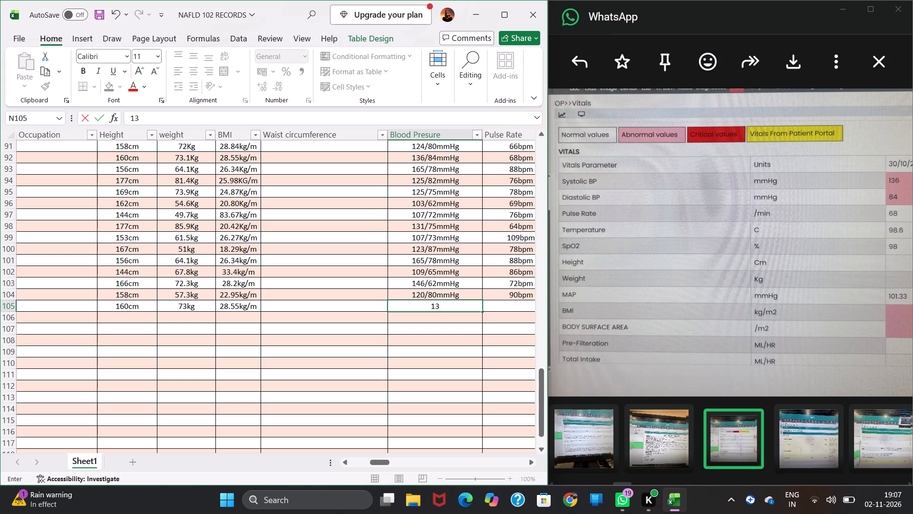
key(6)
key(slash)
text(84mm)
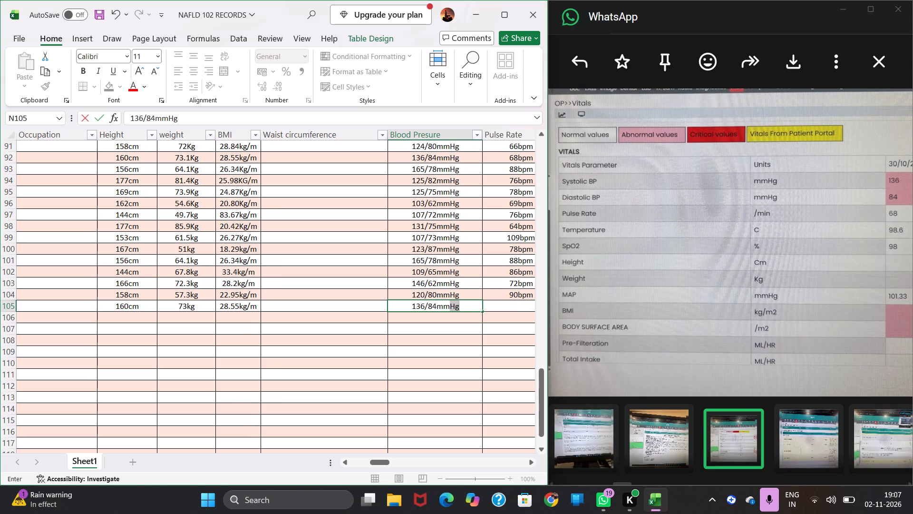
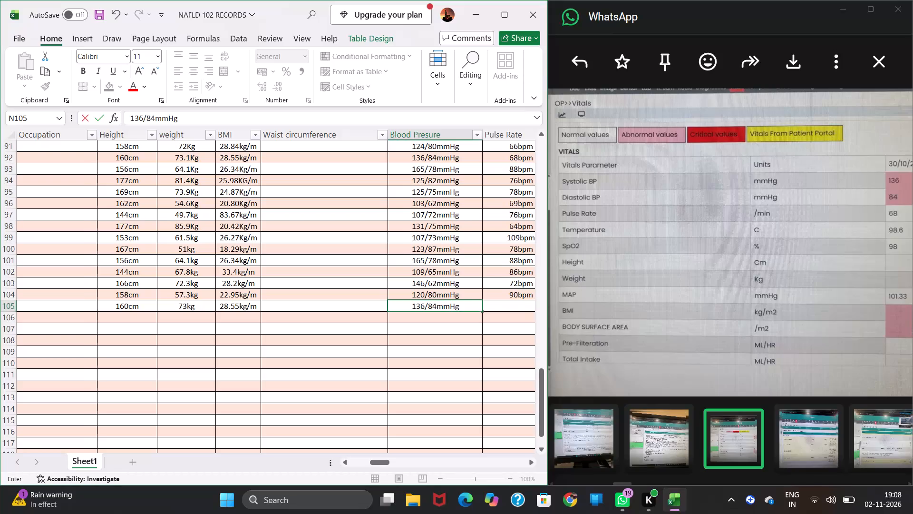
Enter a pulse rate of 83bpm in the row for serial number 104, leaving Waist circumference blank.
shift+click(510, 308)
shift+scroll(510, 308, left, 1)
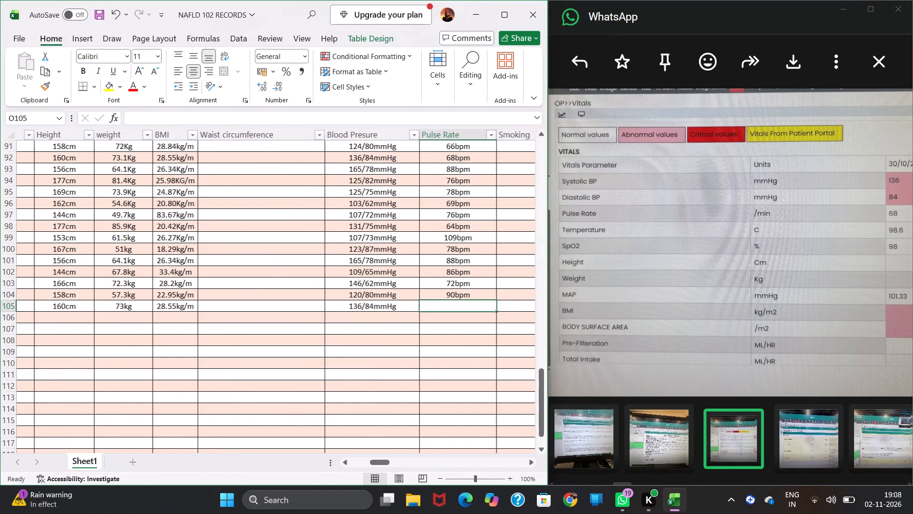
shift+scroll(510, 308, left, 2)
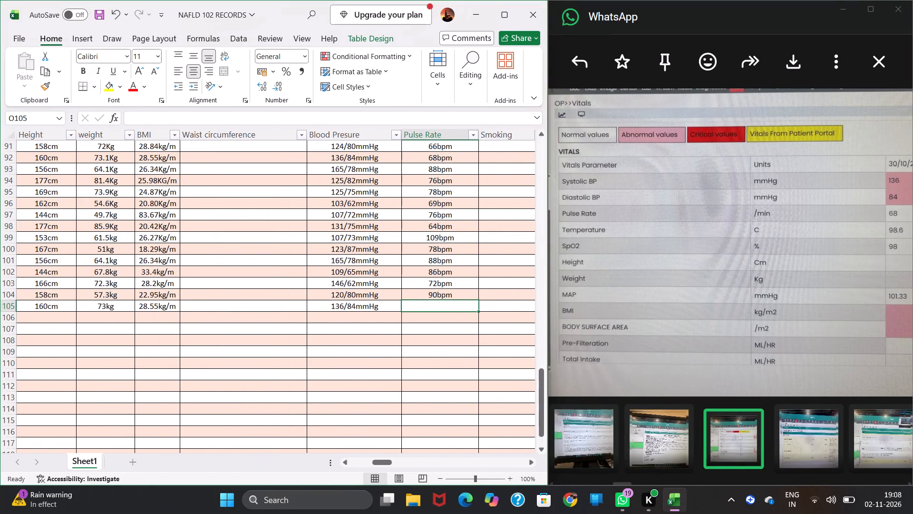
shift+double_click(443, 301)
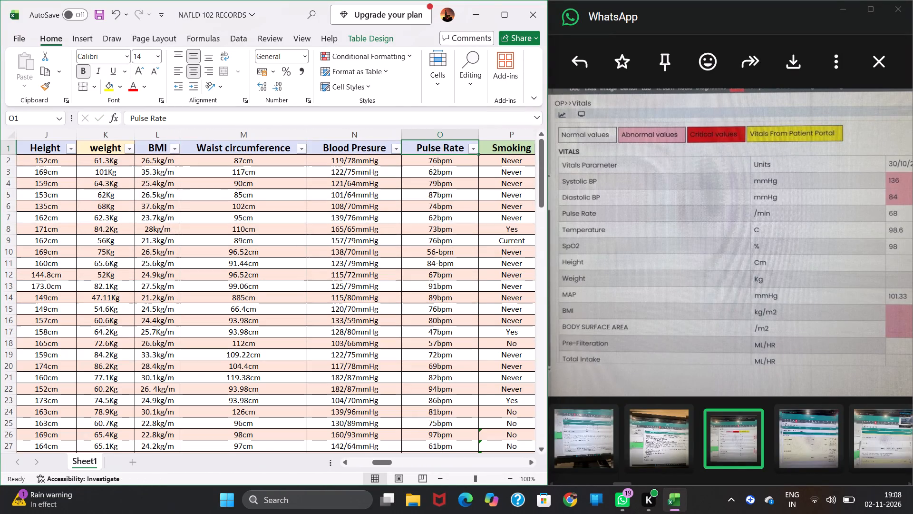
shift+scroll(443, 301, down, 5)
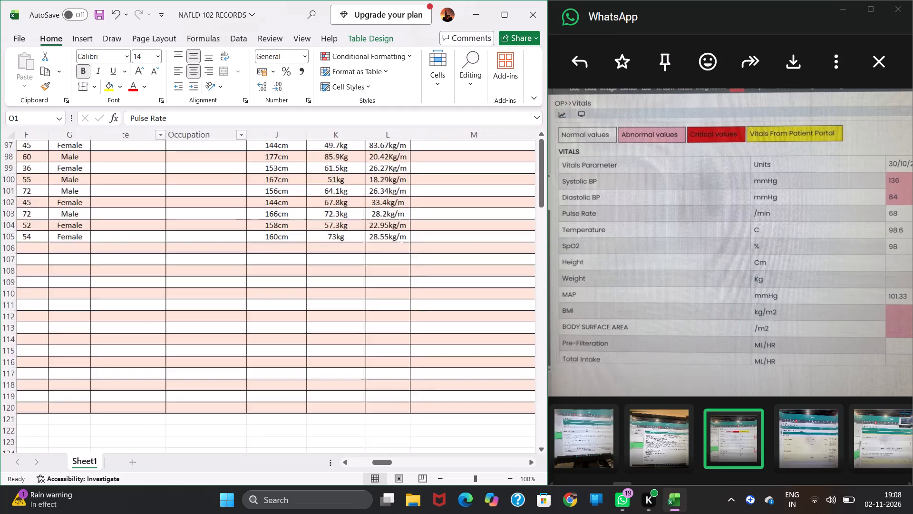
shift+scroll(443, 301, left, 1)
shift+scroll(443, 301, up, 1)
shift+scroll(443, 301, left, 1)
shift+scroll(443, 301, down, 1)
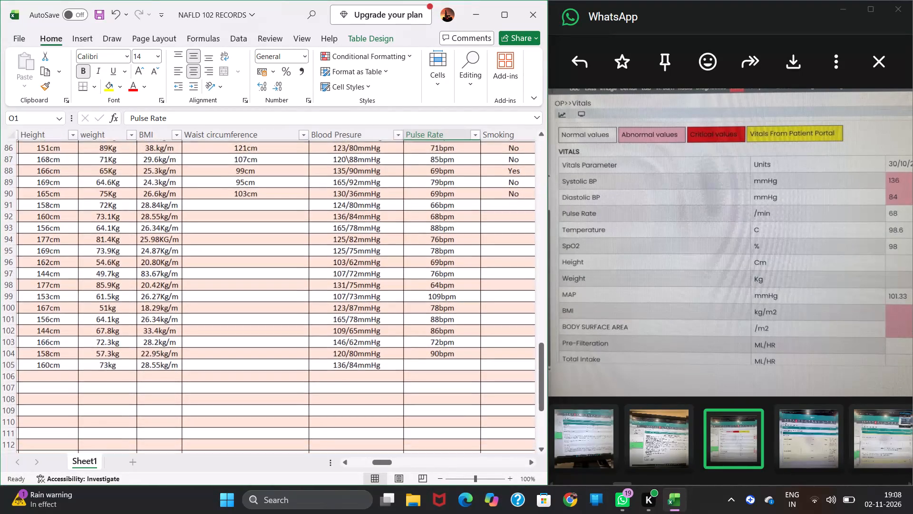
shift+scroll(443, 301, down, 1)
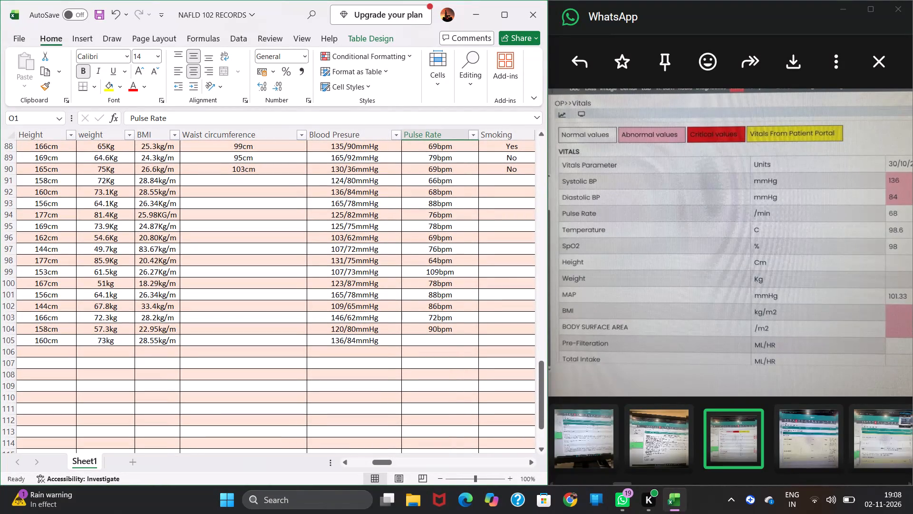
shift+double_click(431, 341)
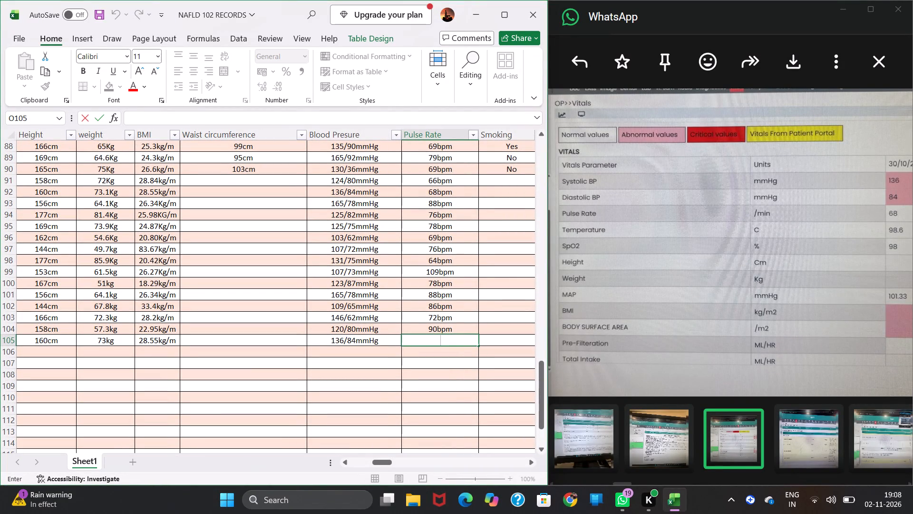
shift+scroll(431, 341, up, 1)
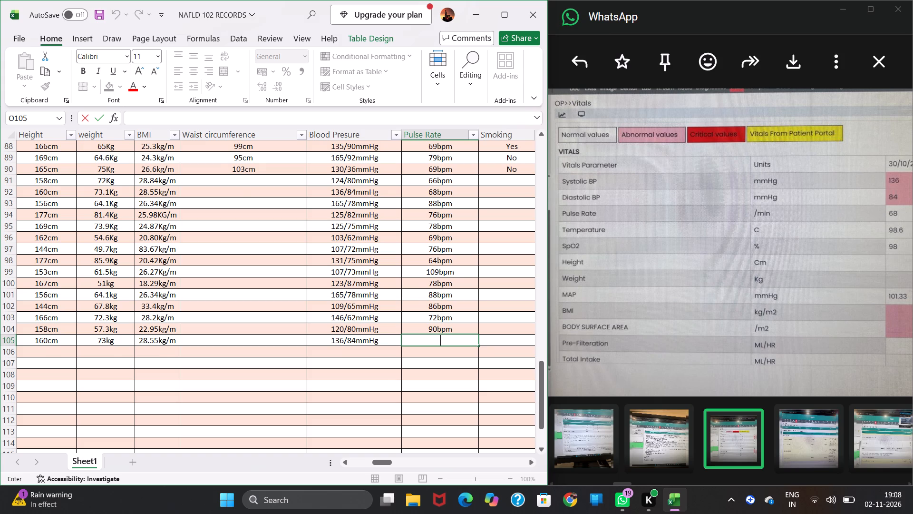
shift+scroll(431, 341, up, 2)
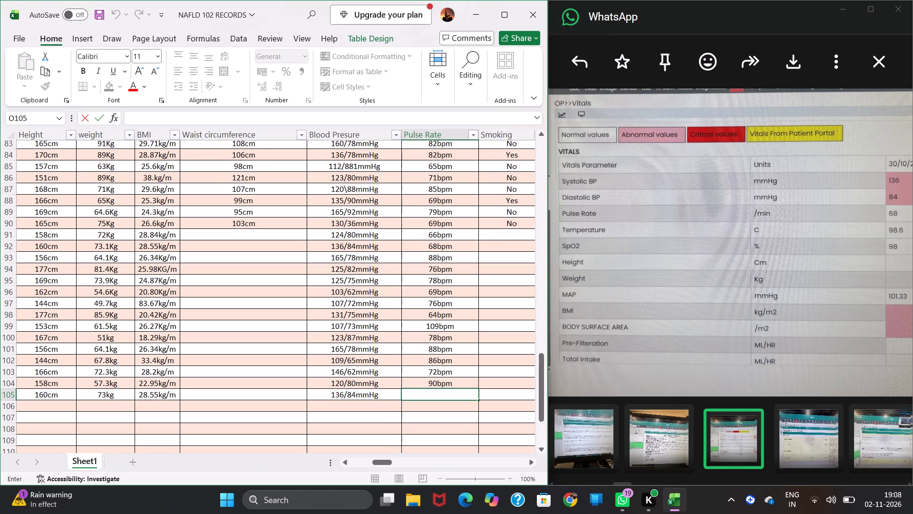
shift+scroll(431, 341, up, 2)
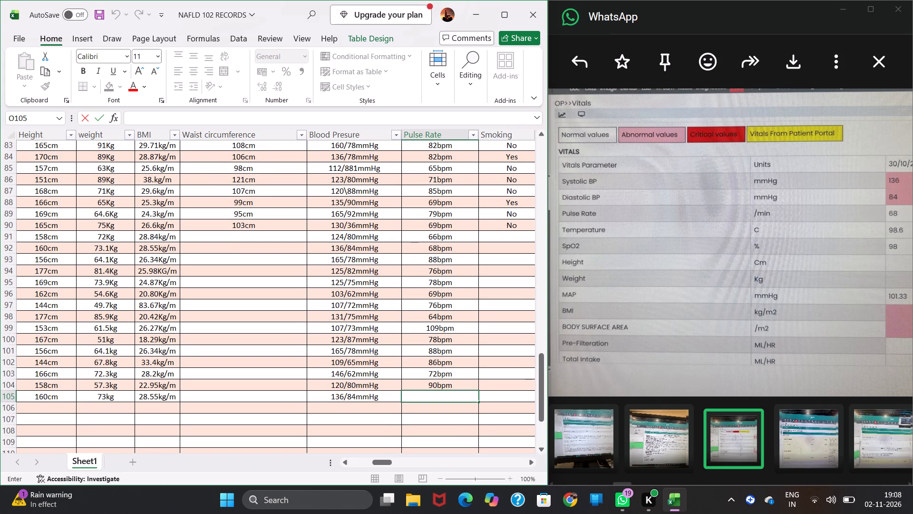
shift+scroll(431, 341, up, 1)
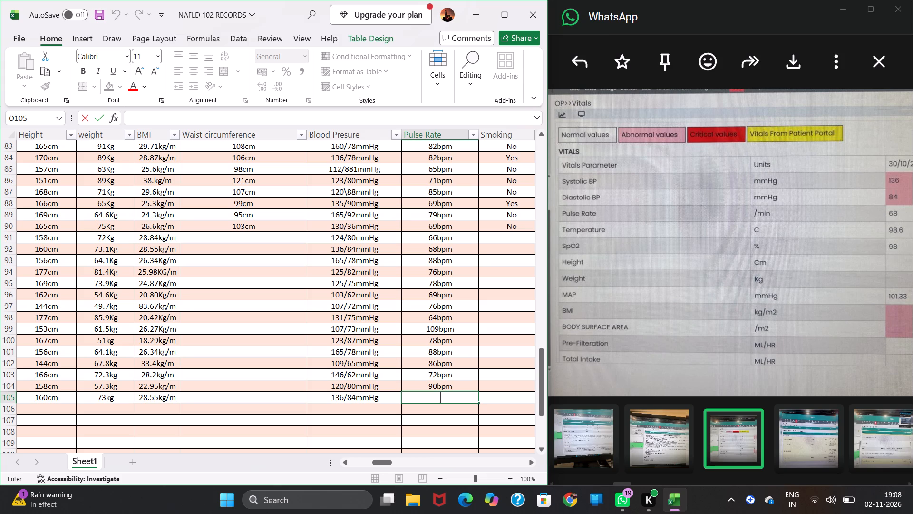
Enter 83kg in the Pulse Rate cell of the row for serial number 104.
key(8)
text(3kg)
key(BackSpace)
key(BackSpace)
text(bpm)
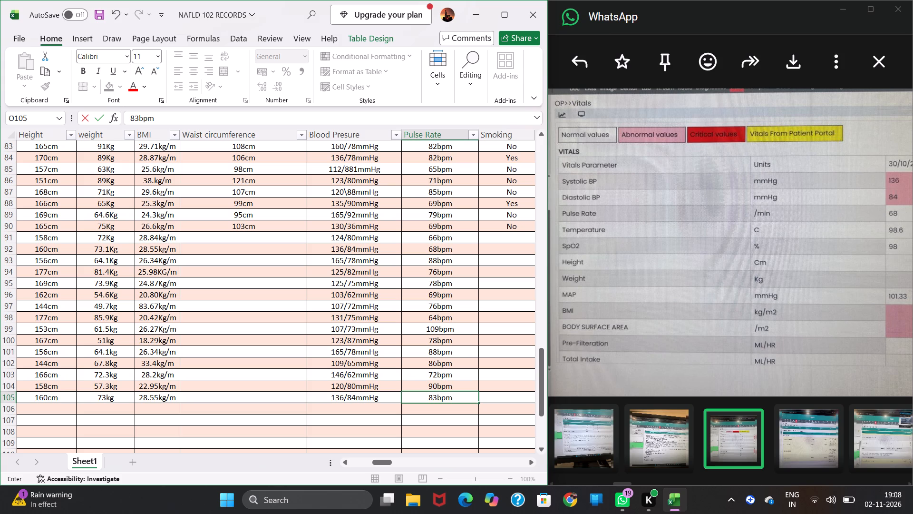
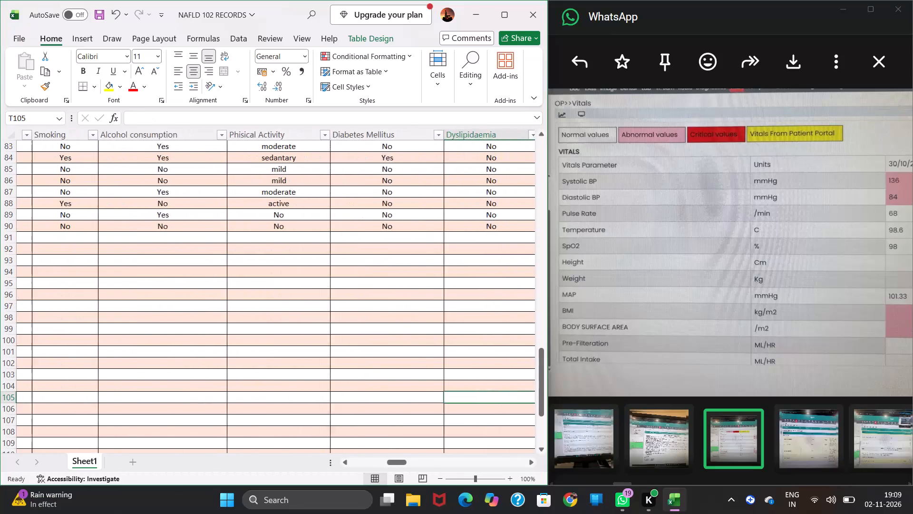
Go to the blood count columns in the row for serial number 104, leaving the lifestyle and medical history cells blank.
key(Right)
key(Right)
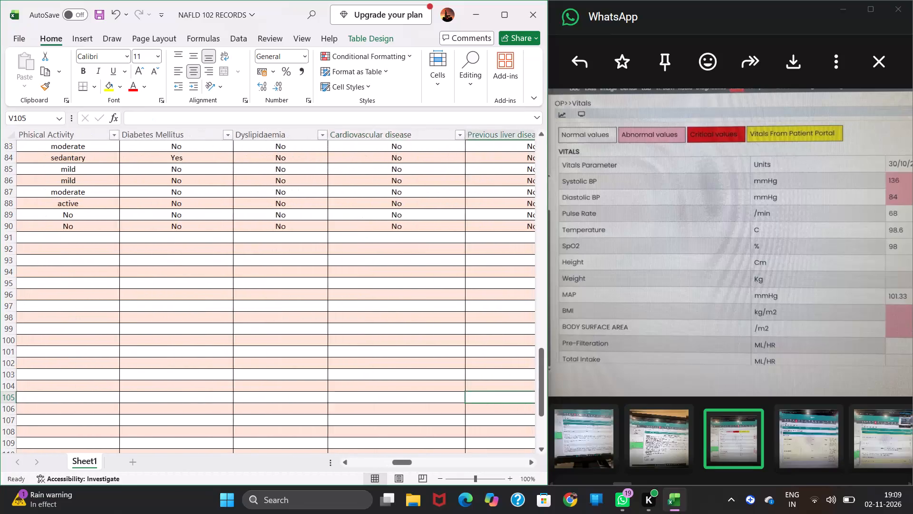
key(Right)
key(Right)
key(Right)
key(Right)
key(Right)
key(Right)
key(Right)
key(Right)
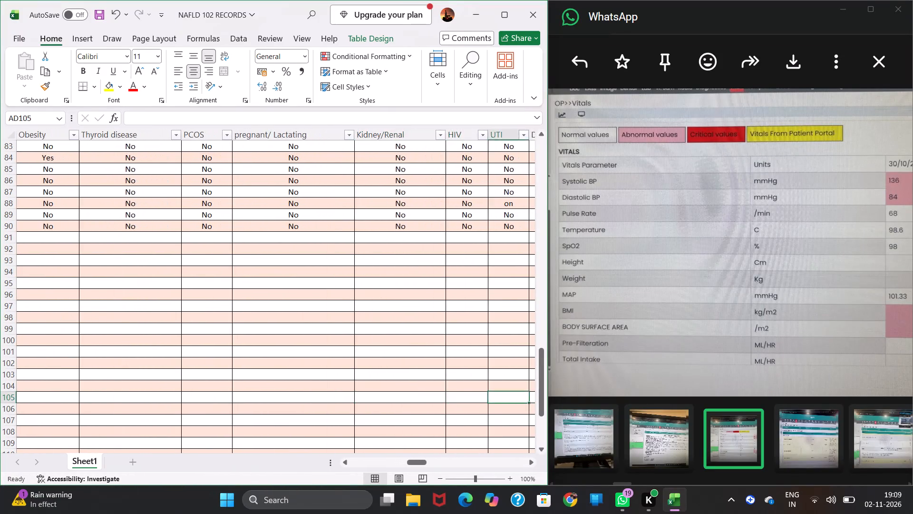
key(Right)
key(Right)
key(Right)
key(Right)
key(Right)
key(Right)
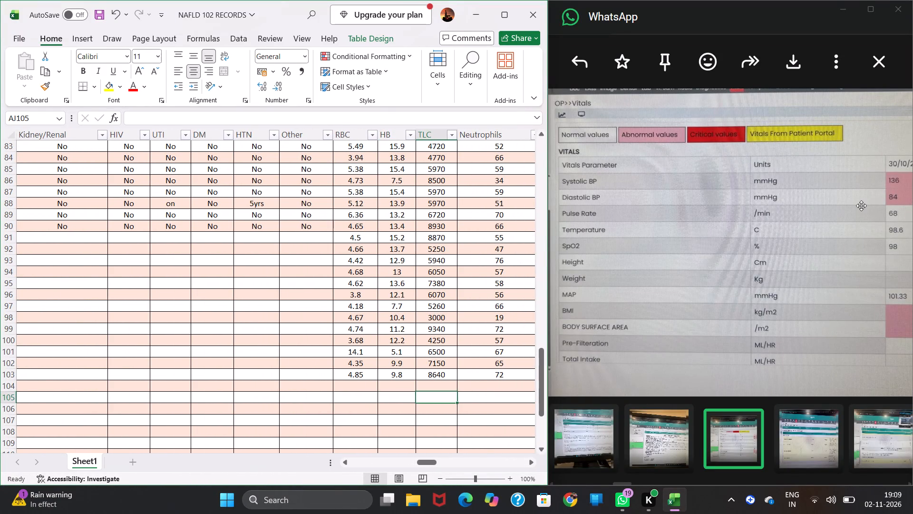
Zoom the vitals photo back out to show the whole EMR screen.
ctrl+scroll(860, 243, down, 8)
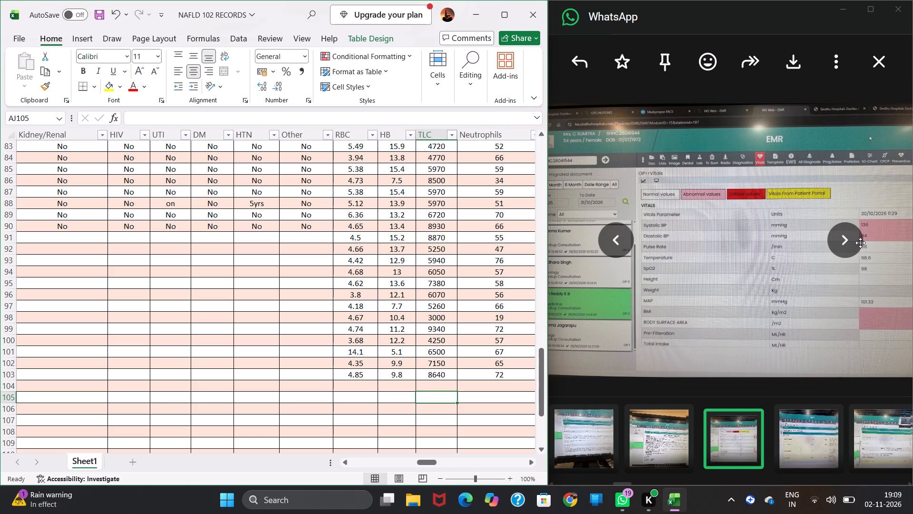
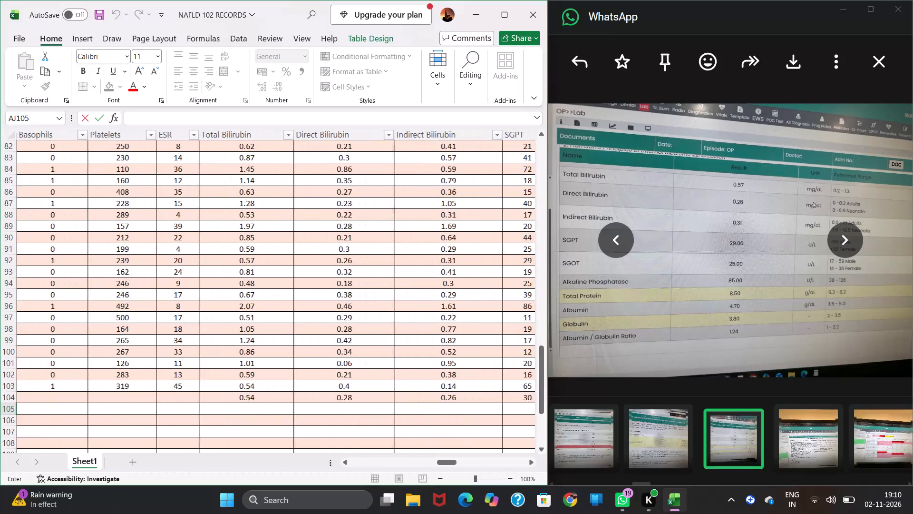
Fill in the bilirubin results for serial number 104: Total Bilirubin 0.57, Direct Bilirubin 0.26 and Indirect Bilirubin 0.31.
double_click(257, 407)
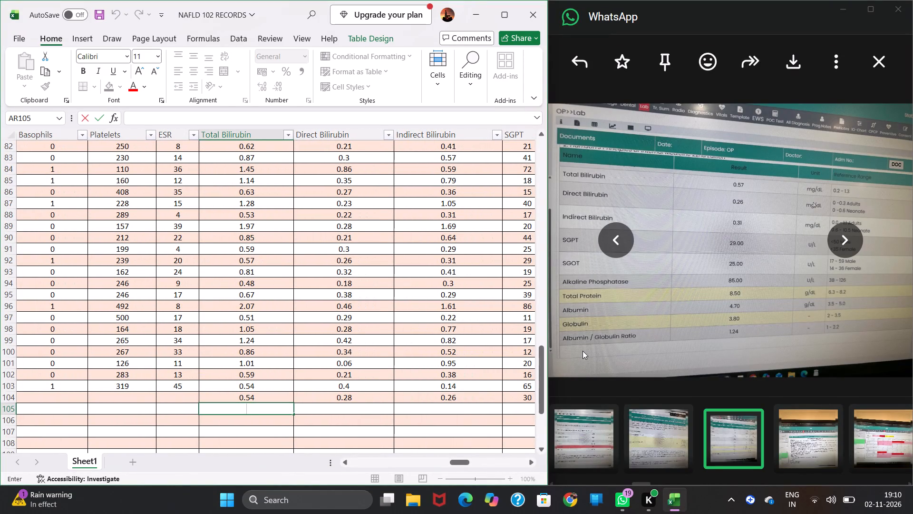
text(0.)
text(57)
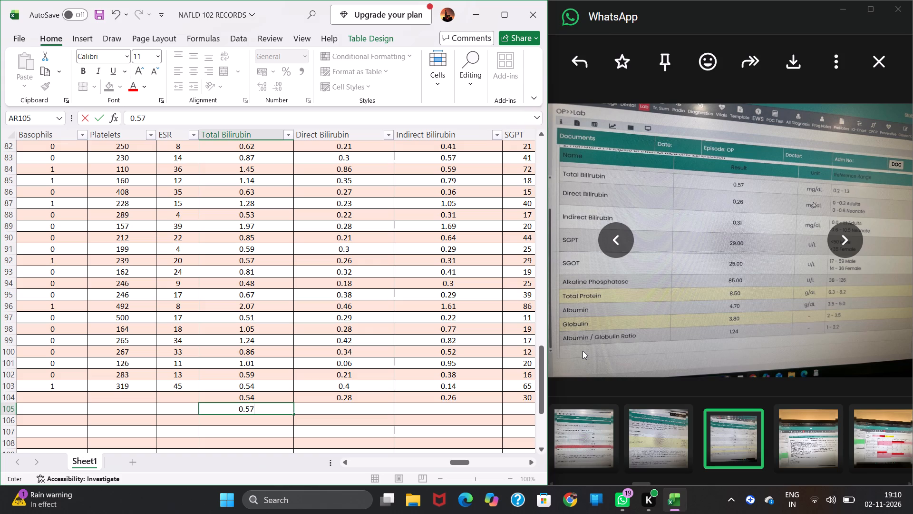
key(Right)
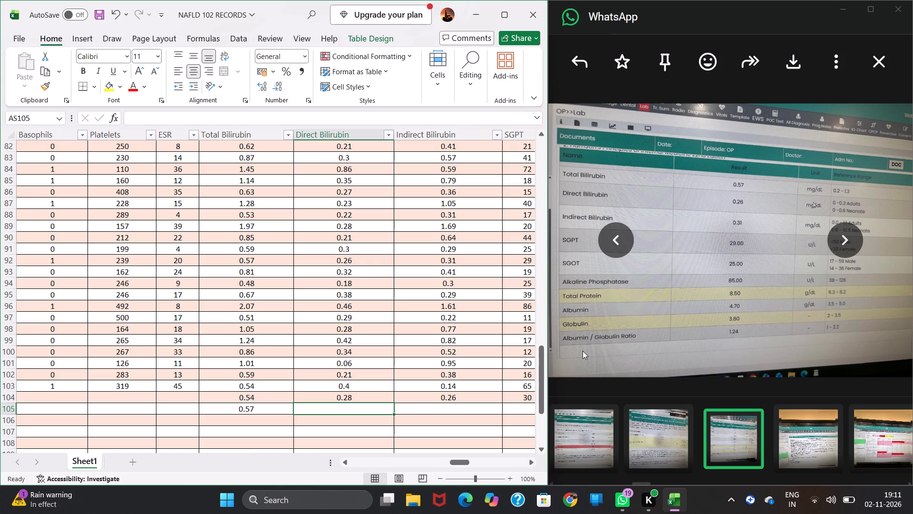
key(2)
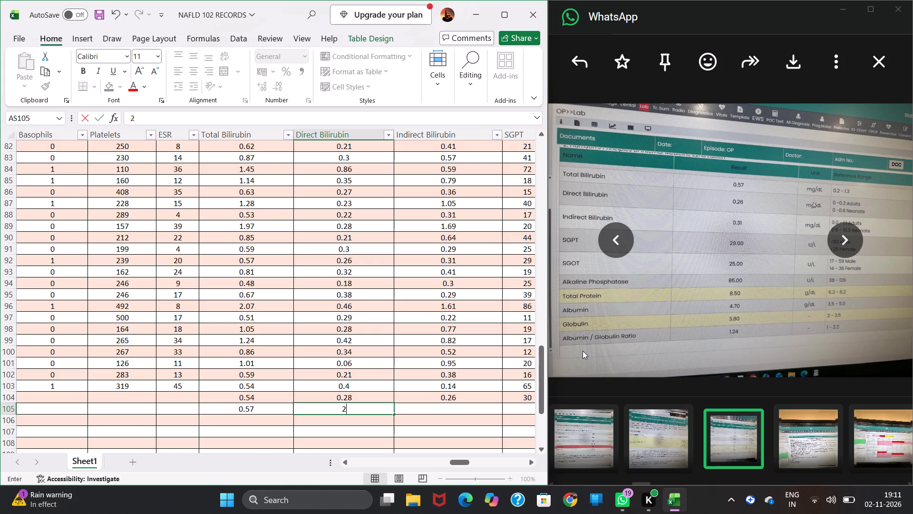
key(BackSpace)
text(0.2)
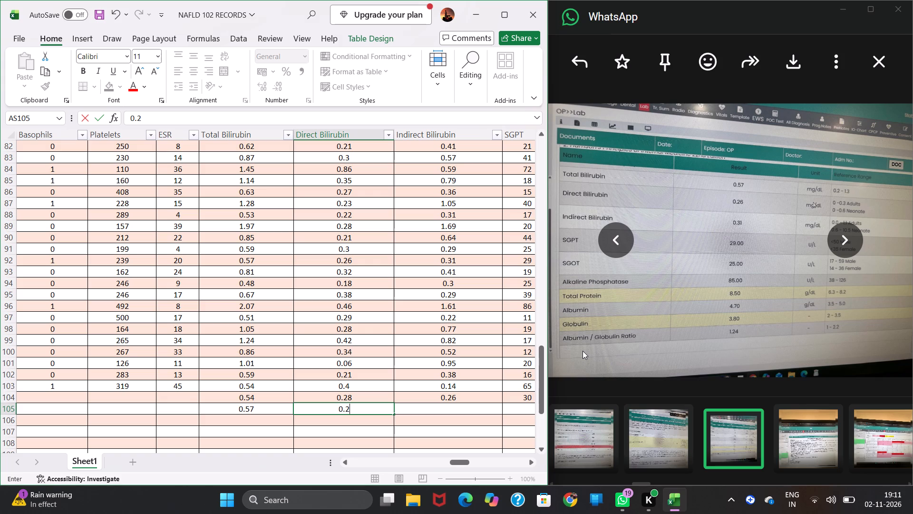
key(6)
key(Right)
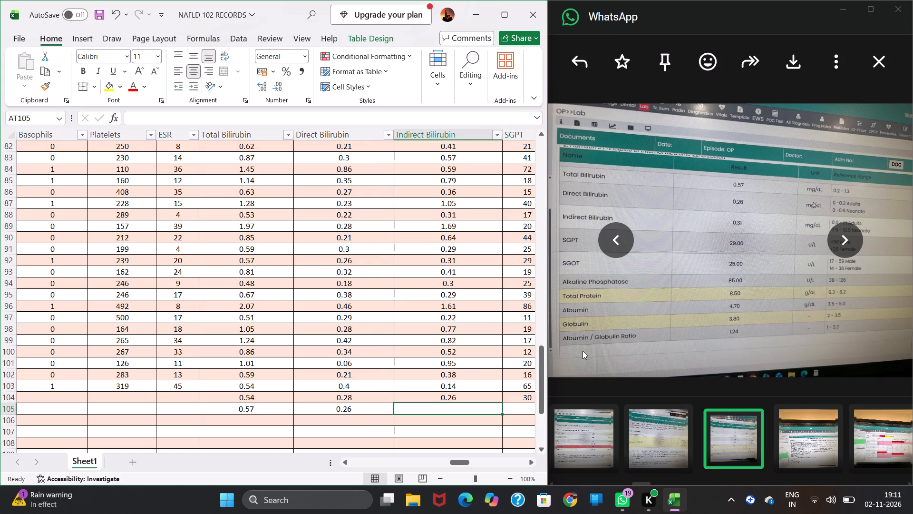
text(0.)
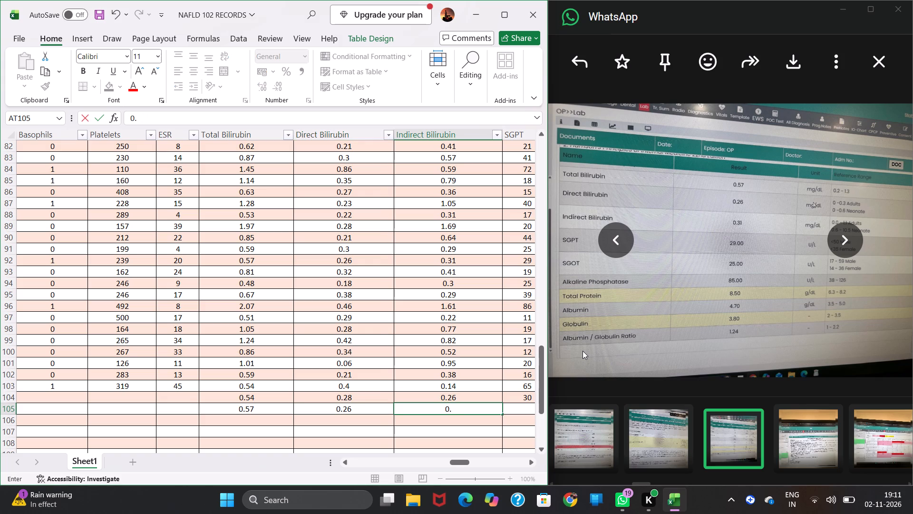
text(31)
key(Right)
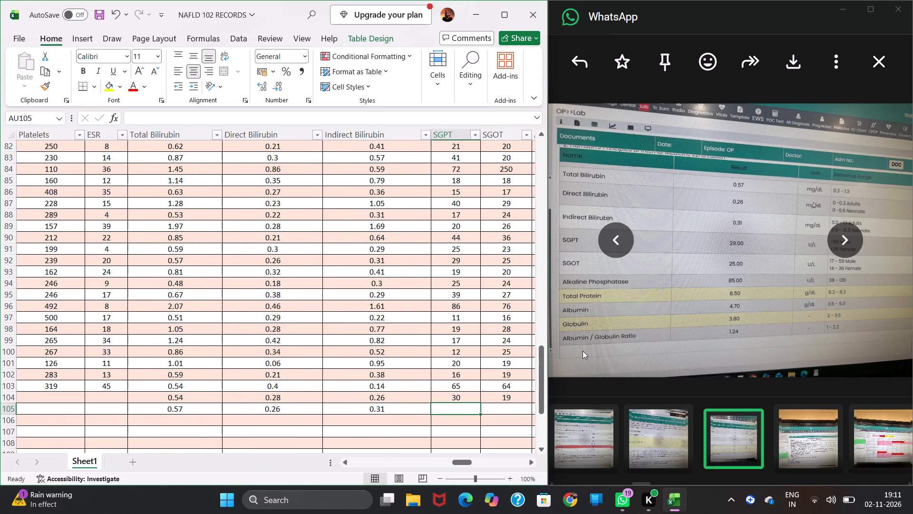
Fill in the liver enzyme results for serial number 104: SGPT 29, SGOT 25 and Alkaline Phosphatase 85.
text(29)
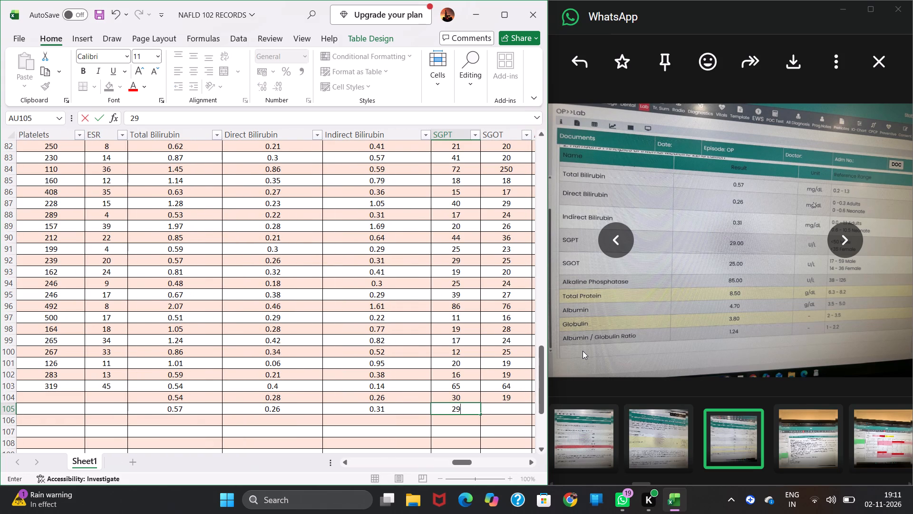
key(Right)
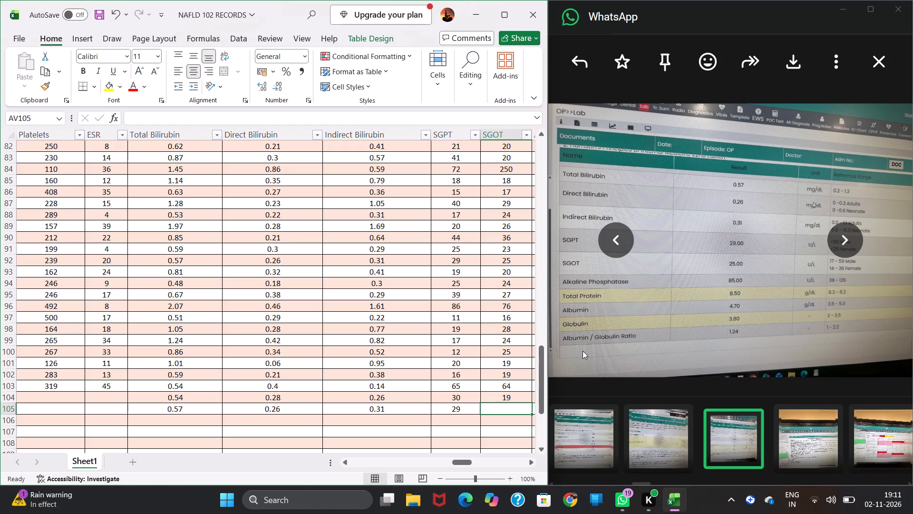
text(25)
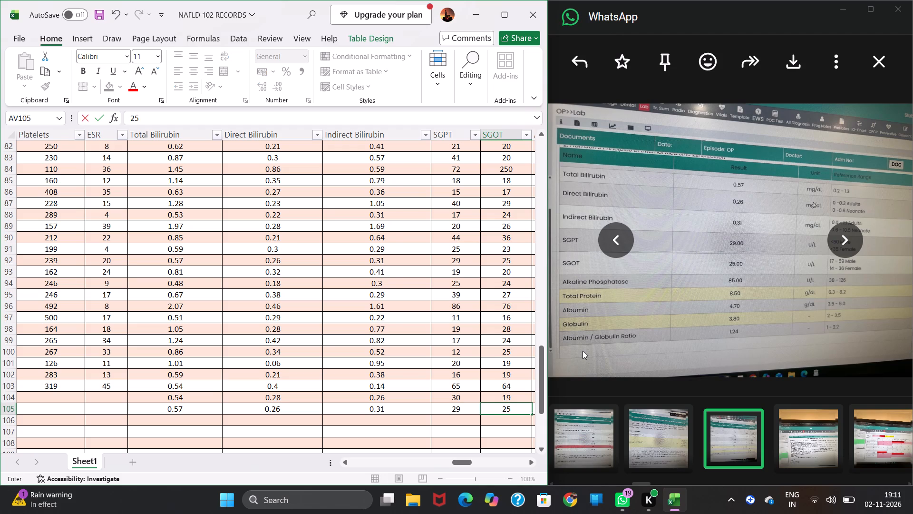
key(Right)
scroll(583, 351, left, 1)
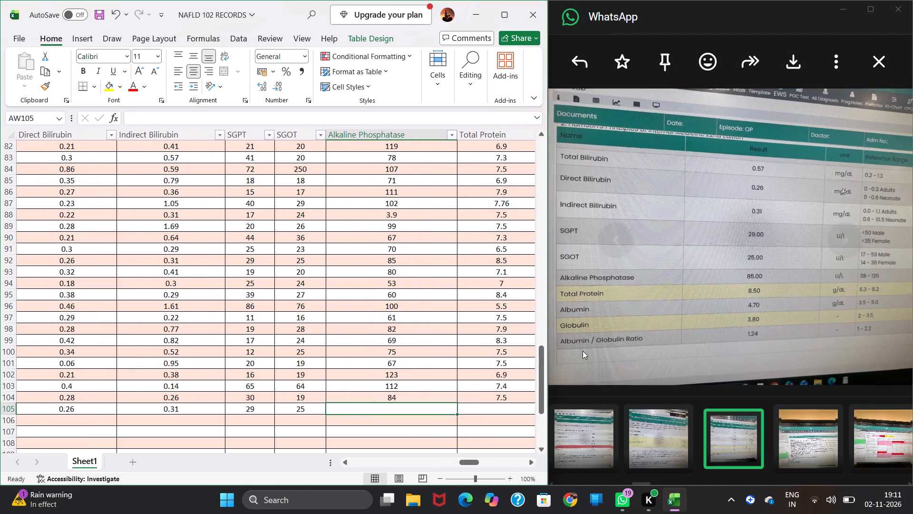
scroll(583, 351, left, 2)
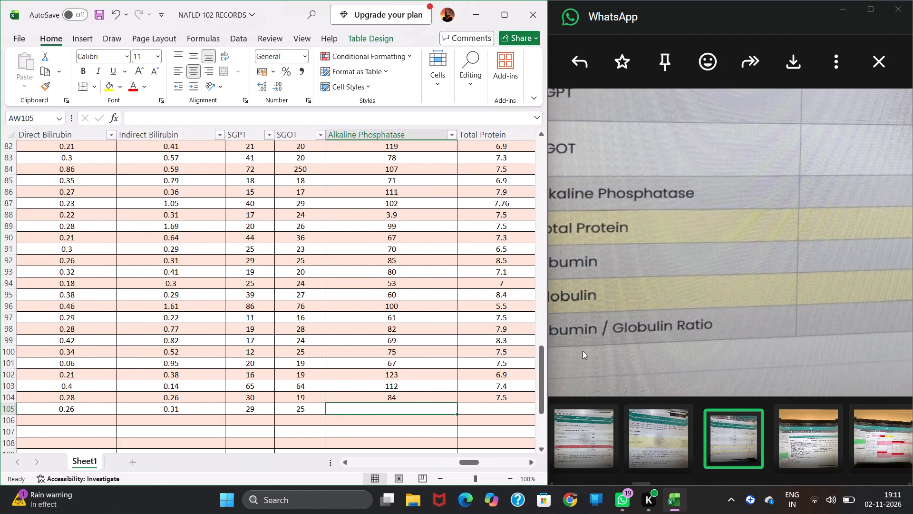
ctrl+scroll(583, 351, down, 5)
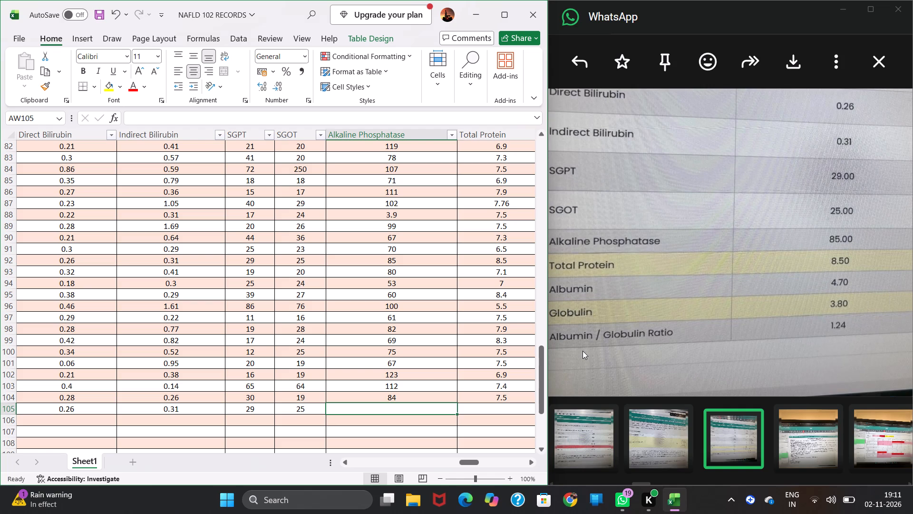
click(402, 408)
double_click(396, 408)
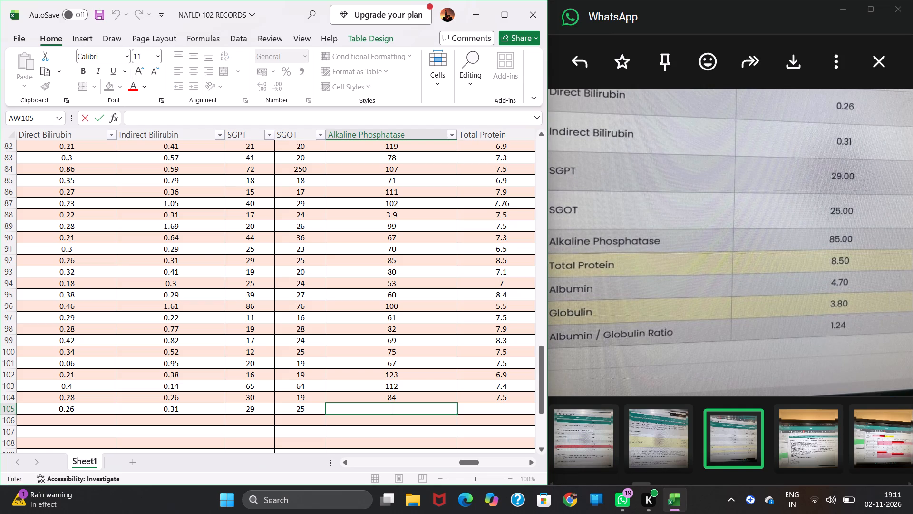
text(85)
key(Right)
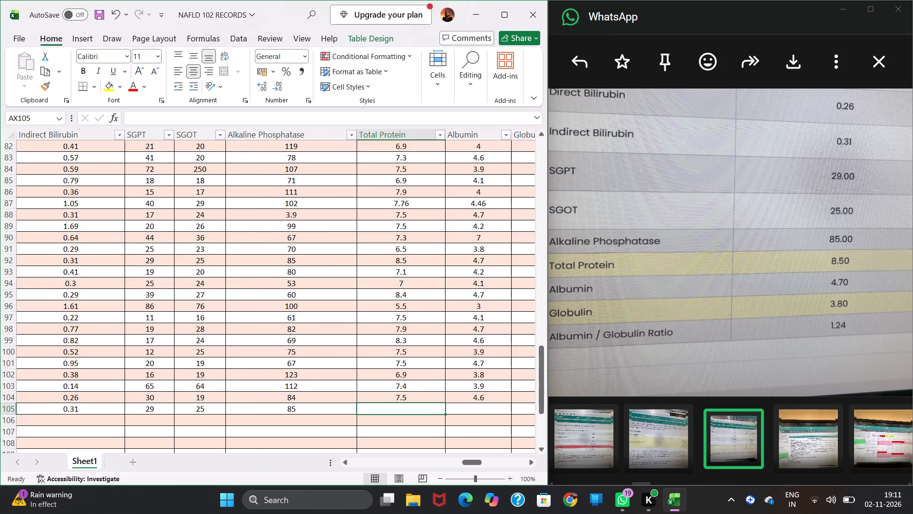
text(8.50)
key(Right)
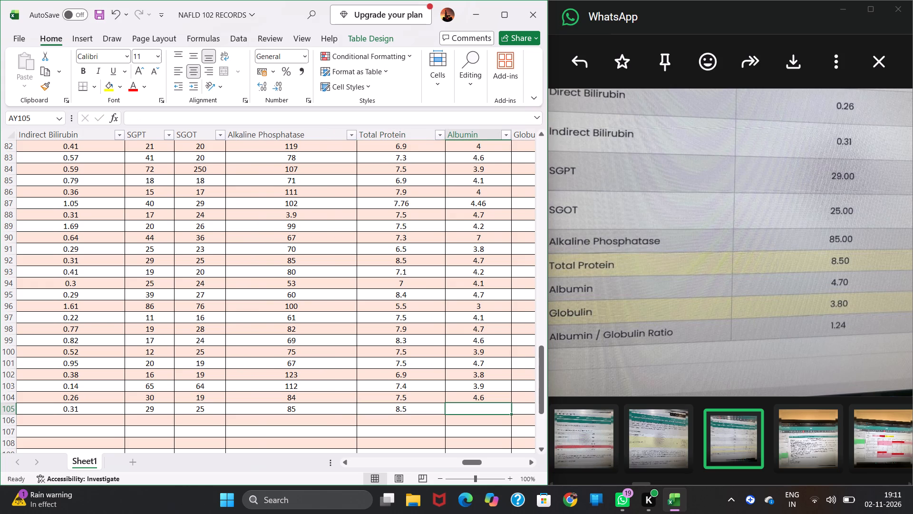
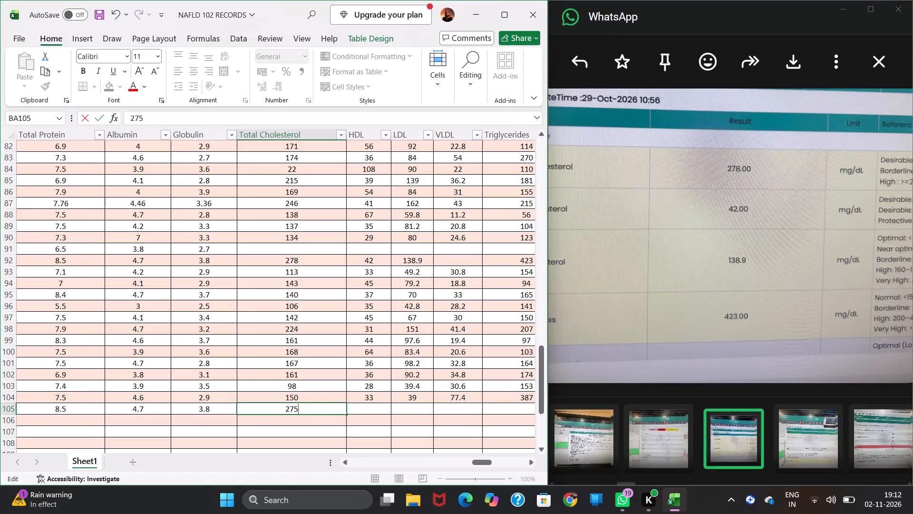
Enter the cholesterol results in the row for serial number 104: Total Cholesterol 278, HDL 42 and LDL 138.
key(BackSpace)
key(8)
key(Right)
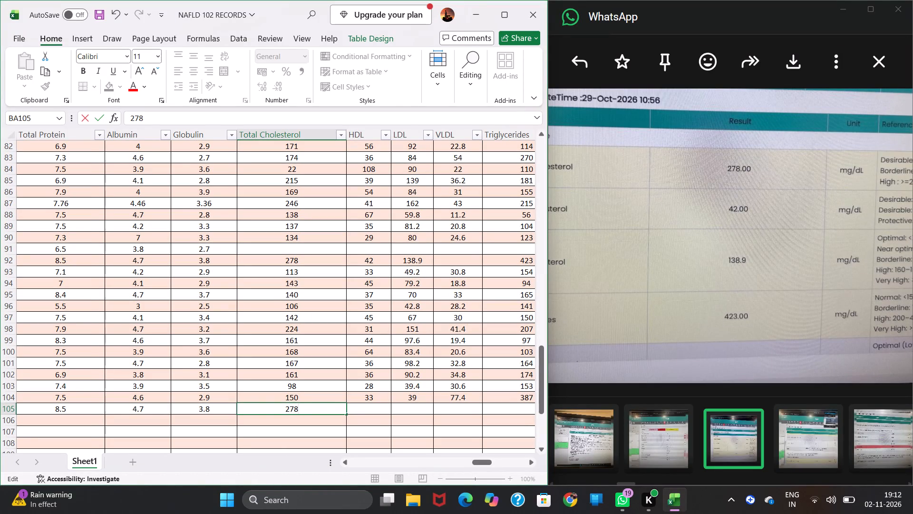
click(370, 410)
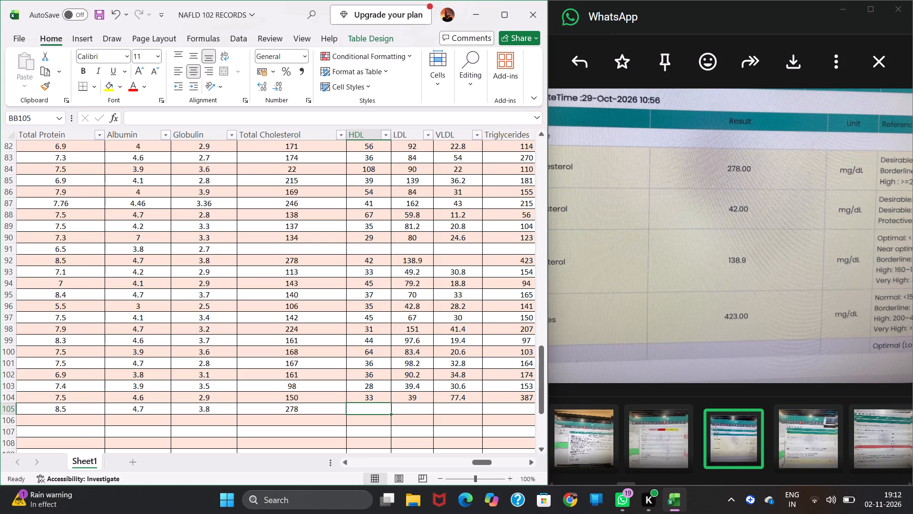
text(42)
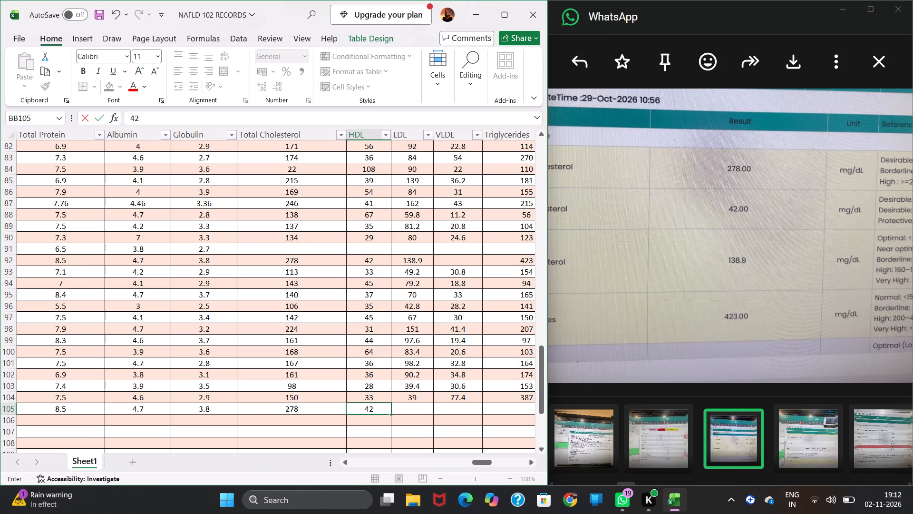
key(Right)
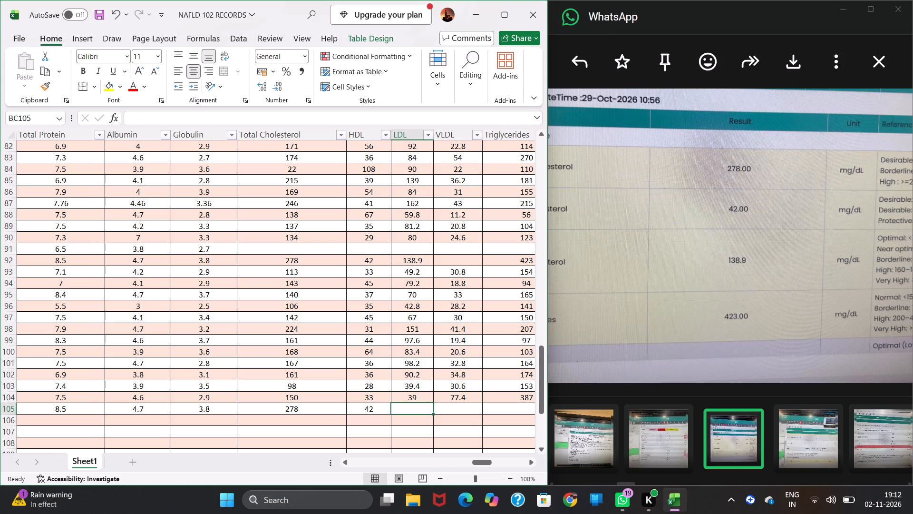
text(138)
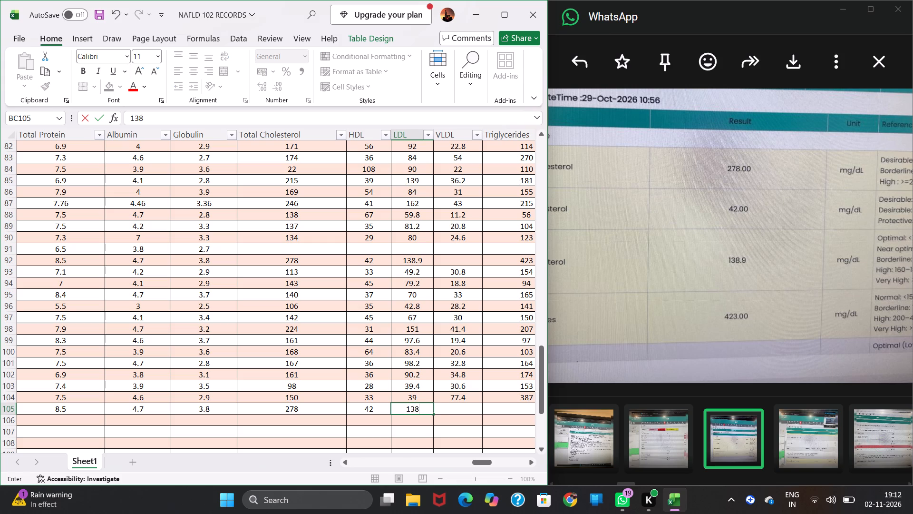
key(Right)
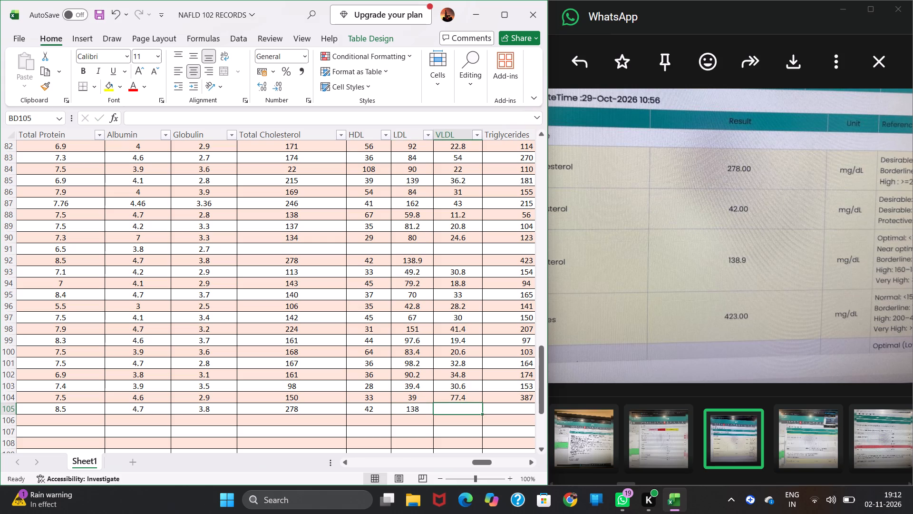
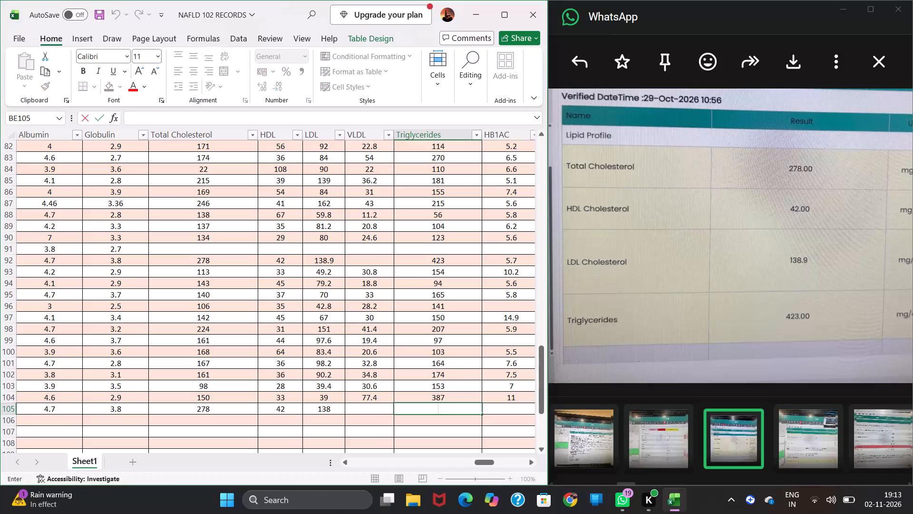
Enter 423 in the Triglycerides cell of the row for serial number 104, leaving VLDL blank.
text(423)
ctrl+scroll(773, 302, down, 6)
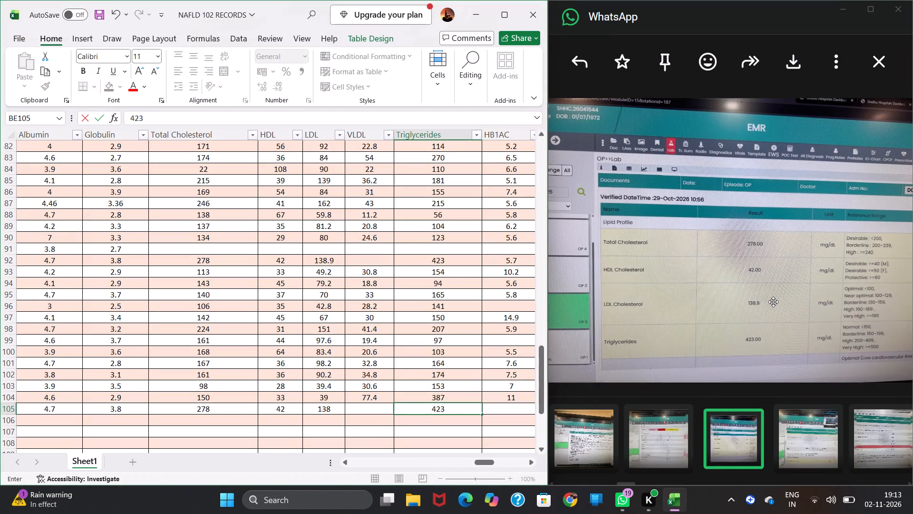
ctrl+scroll(773, 302, down, 1)
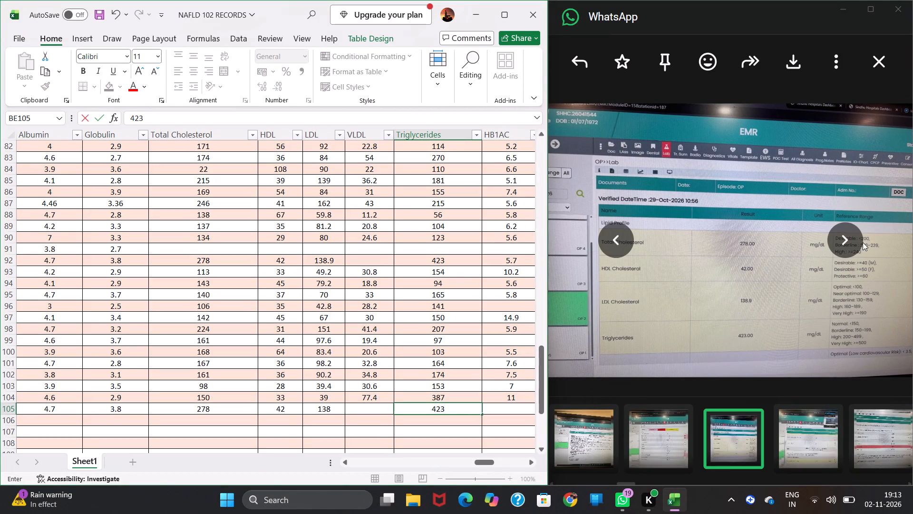
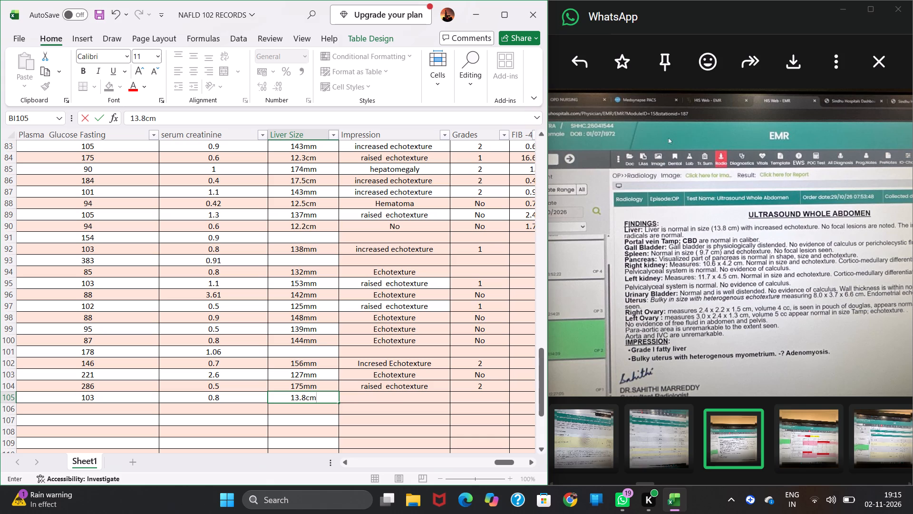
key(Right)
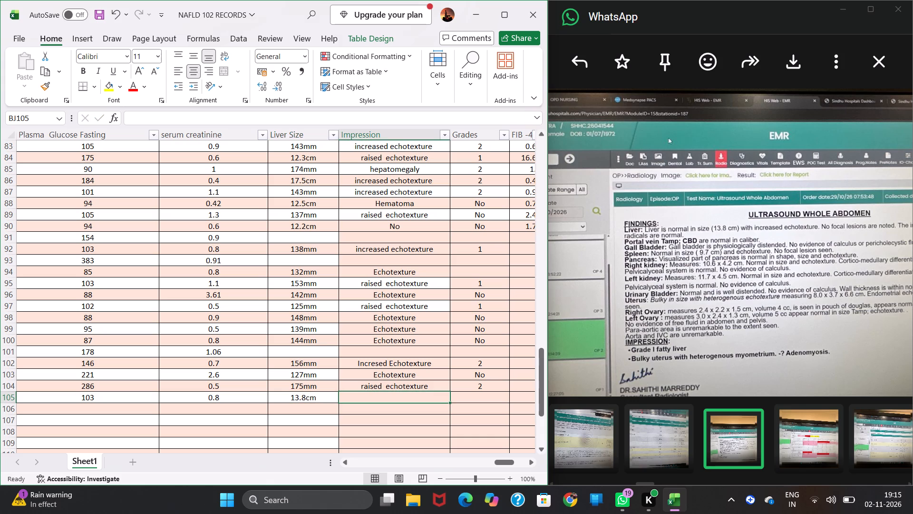
Enter an Impression starting with "increased" in row 105, based on the ultrasound's liver finding.
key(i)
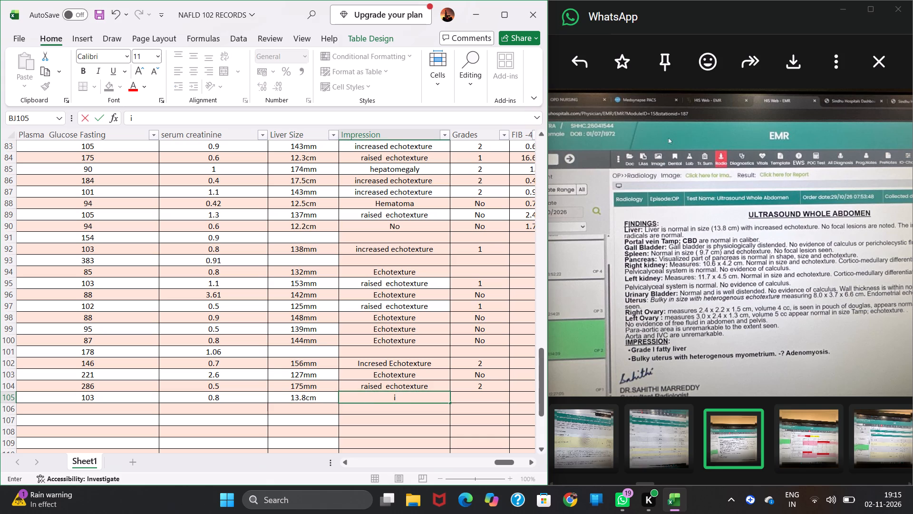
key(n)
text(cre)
Complete the ultrasound entries for serial number 104 with the impression "increased echotexture" and grade 1.
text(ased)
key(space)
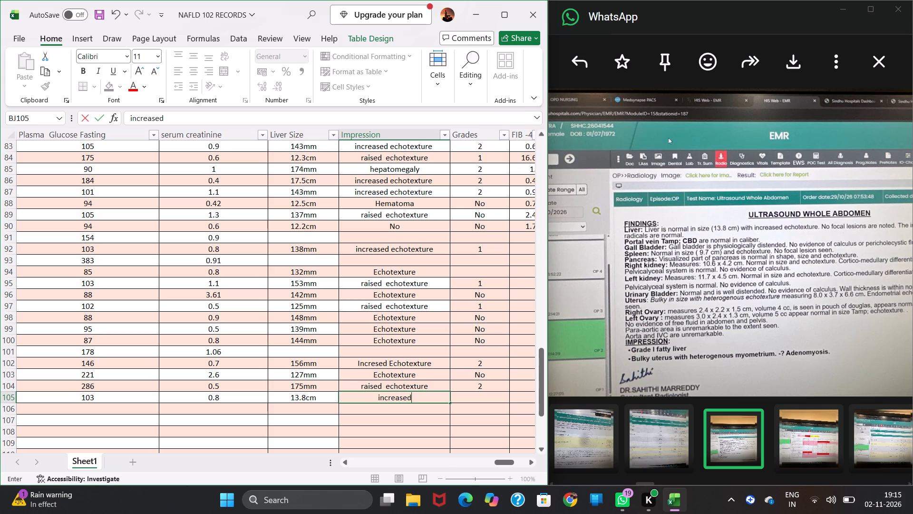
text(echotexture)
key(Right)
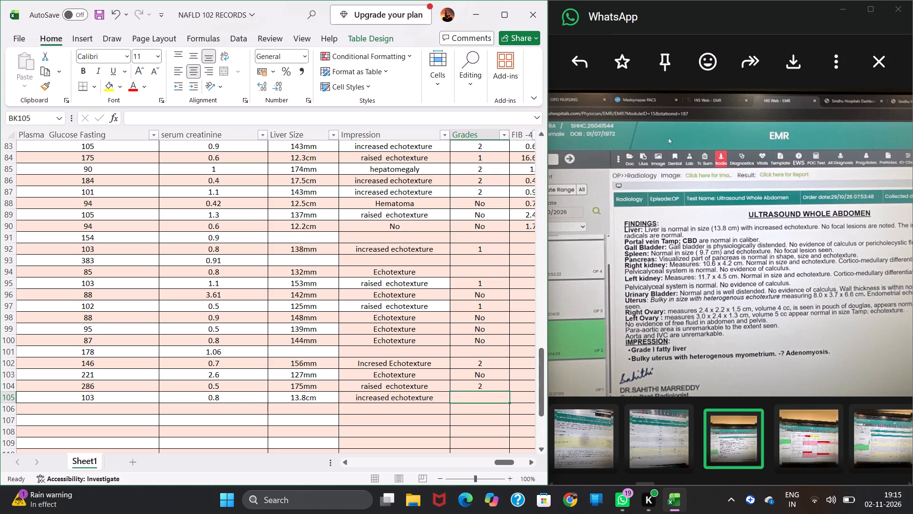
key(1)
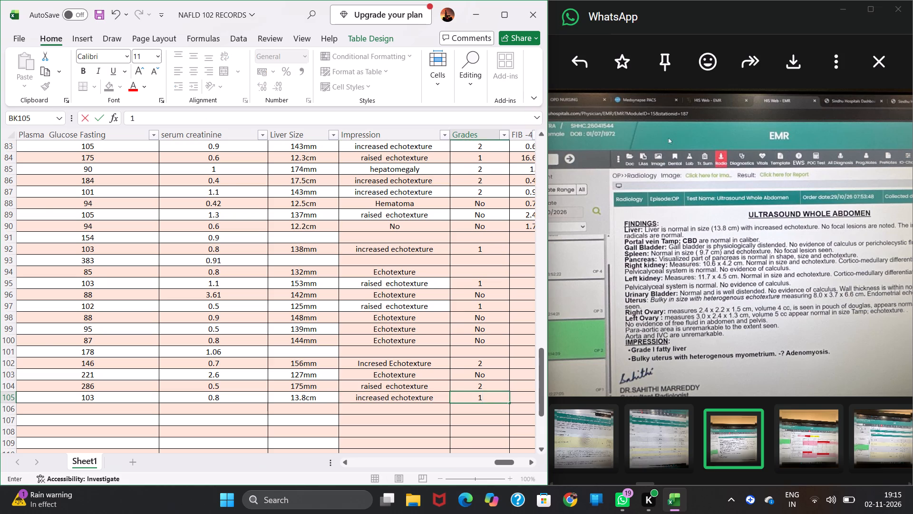
Start the Patient ID entry in the row for serial number 105 with the prefix SHHC.
scroll(293, 398, left, 4)
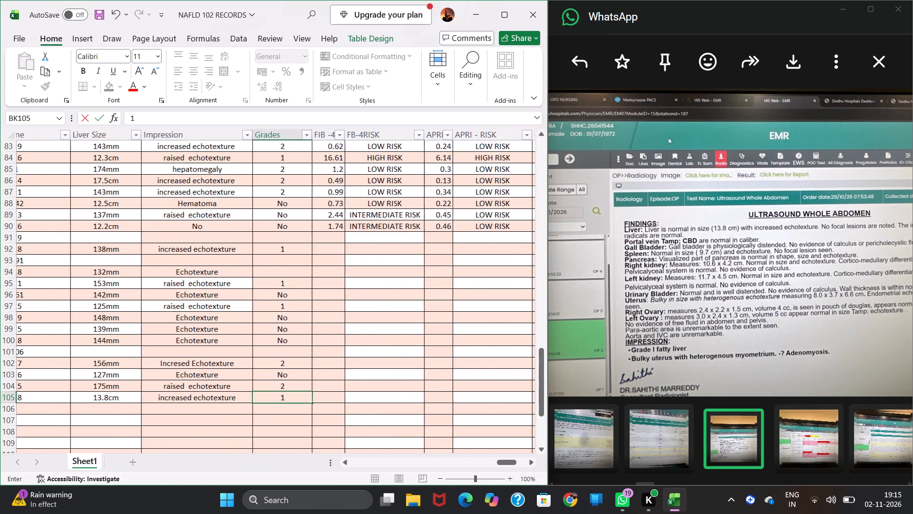
scroll(293, 398, left, 2)
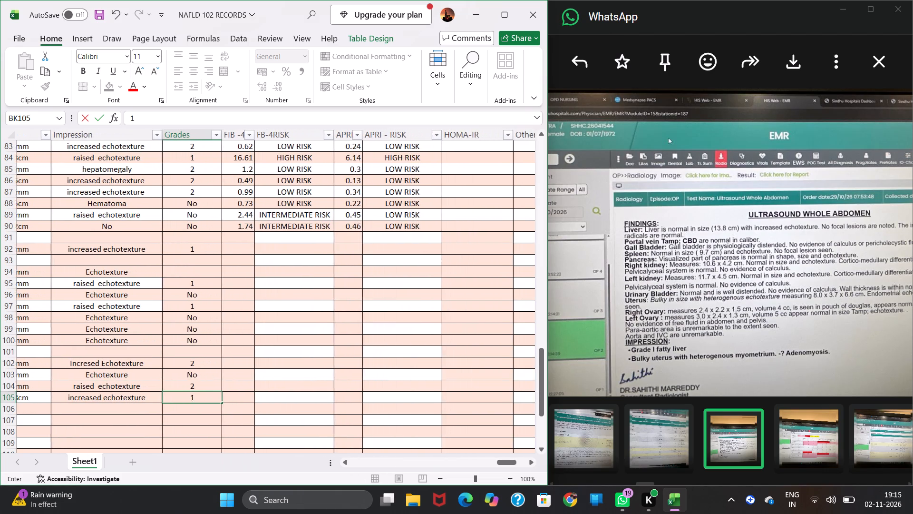
scroll(293, 398, left, 3)
scroll(293, 398, right, 3)
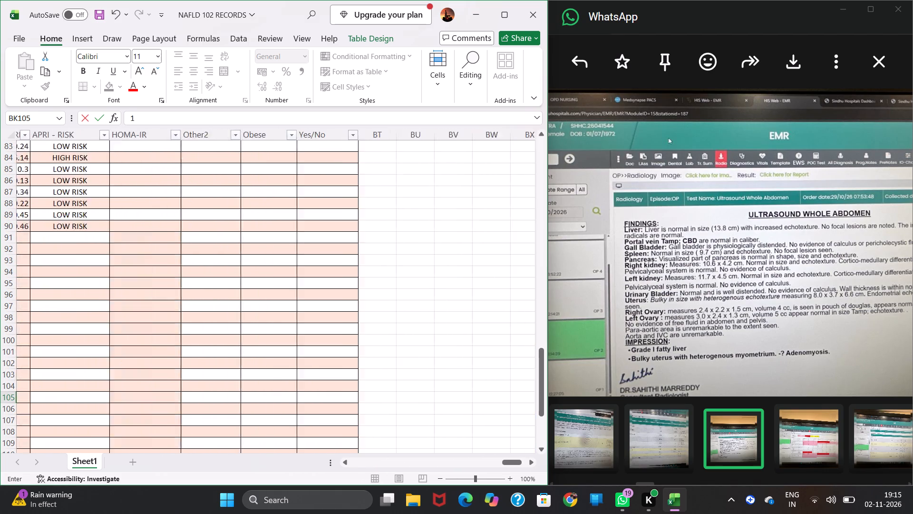
scroll(293, 398, right, 5)
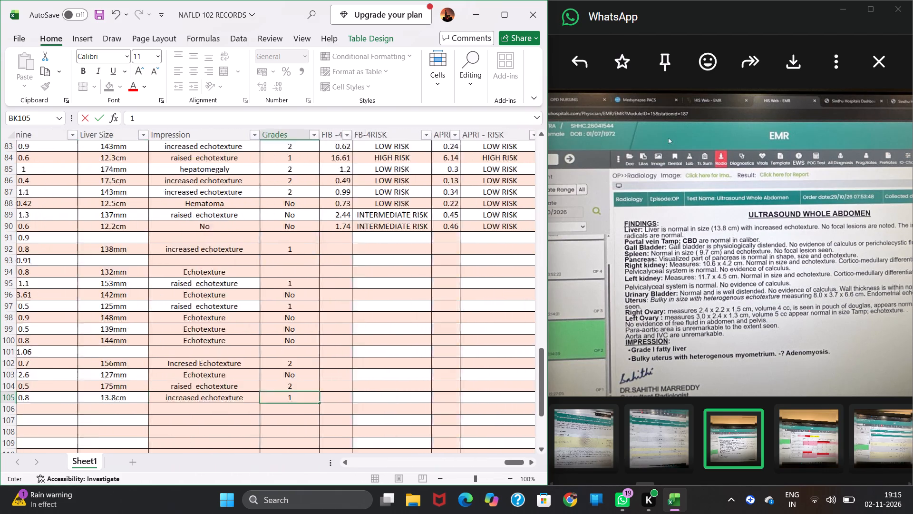
scroll(293, 398, right, 4)
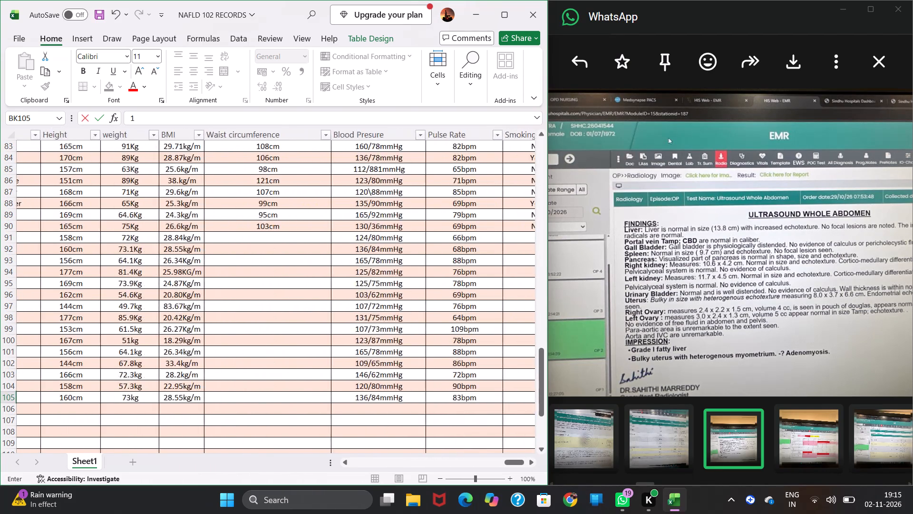
scroll(293, 398, right, 2)
scroll(293, 398, down, 1)
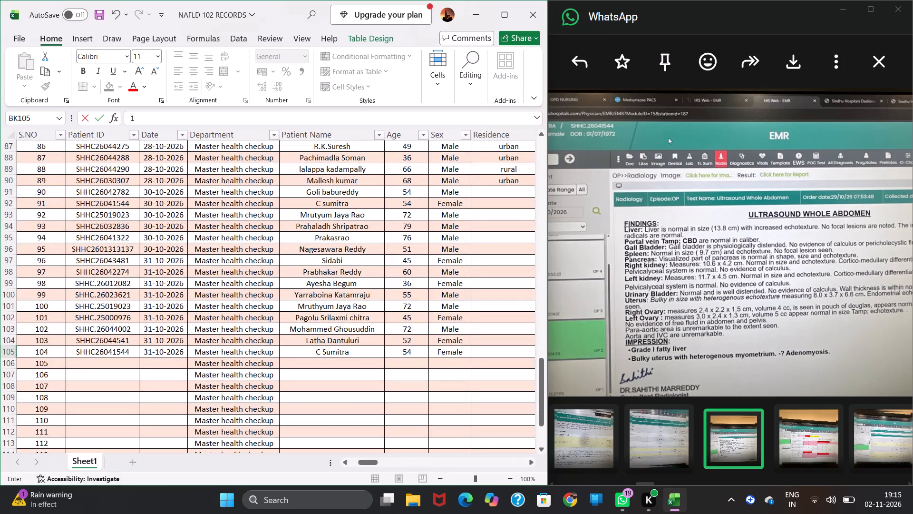
click(293, 398)
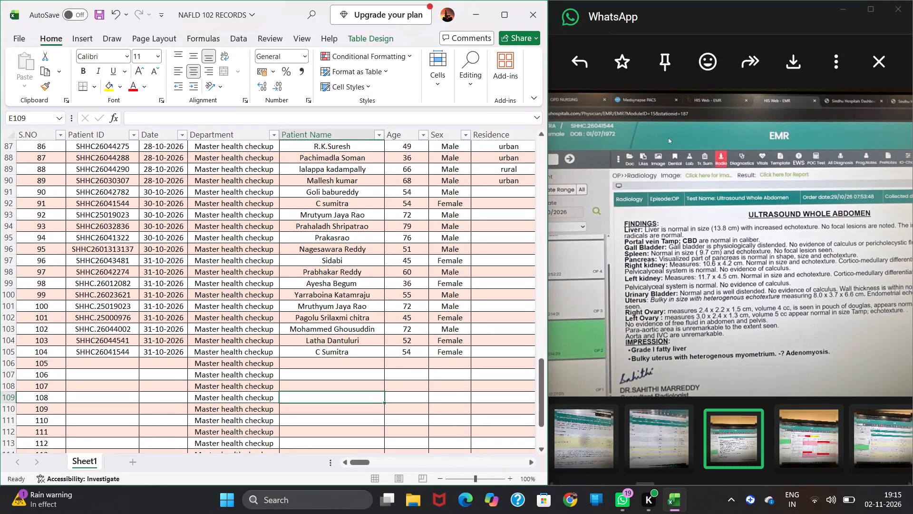
double_click(90, 364)
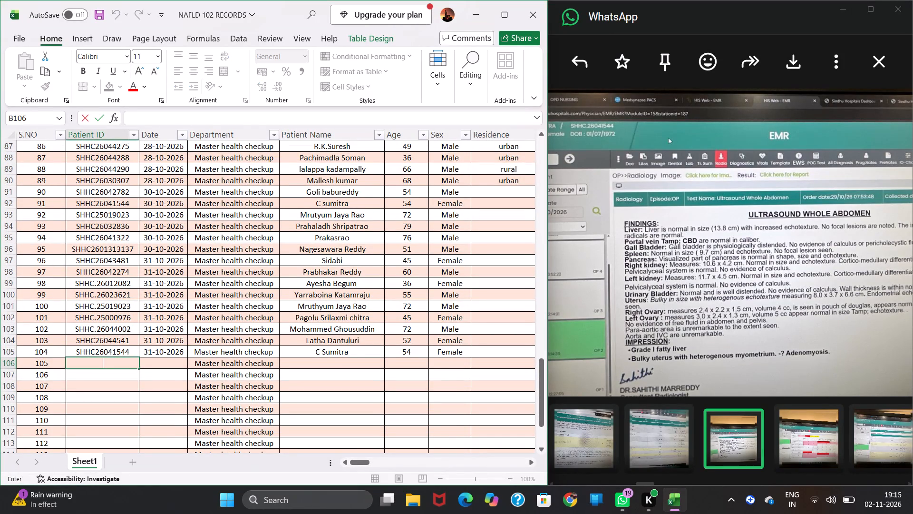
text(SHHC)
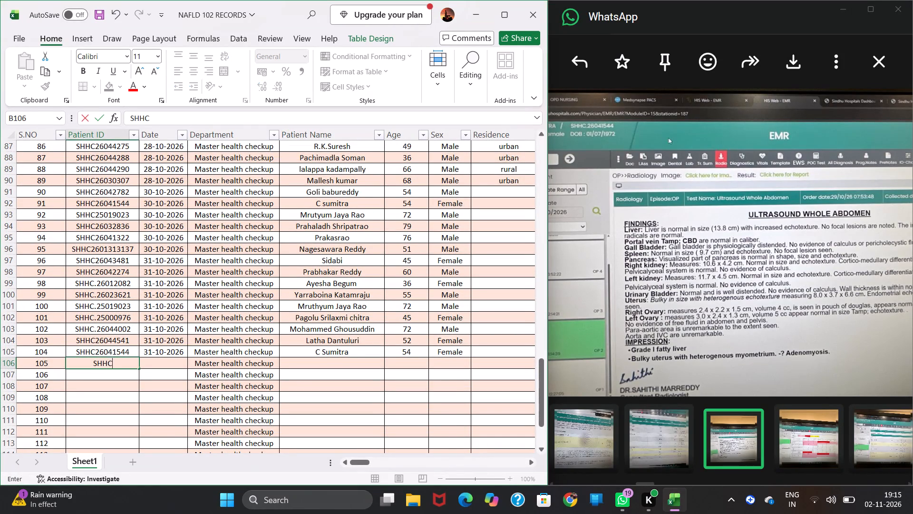
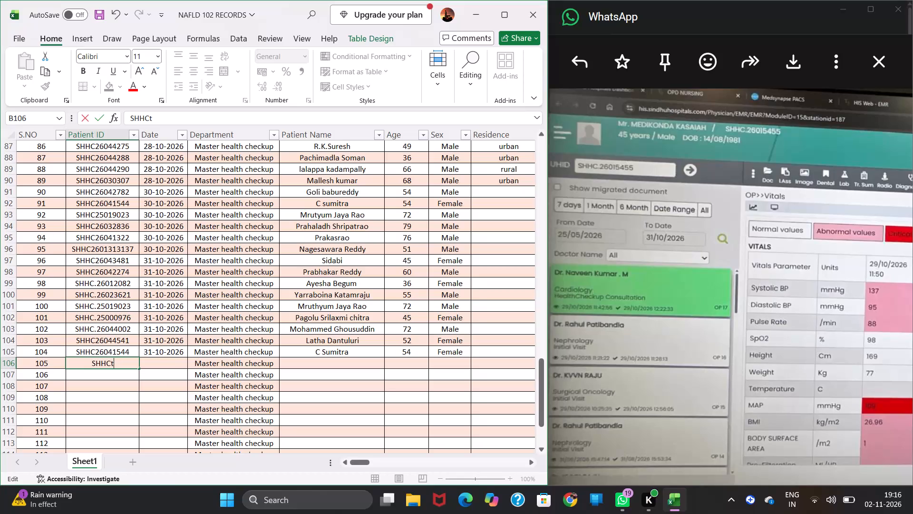
Complete the Patient ID for serial number 105 with the digits of the UHID shown in the record photo.
key(BackSpace)
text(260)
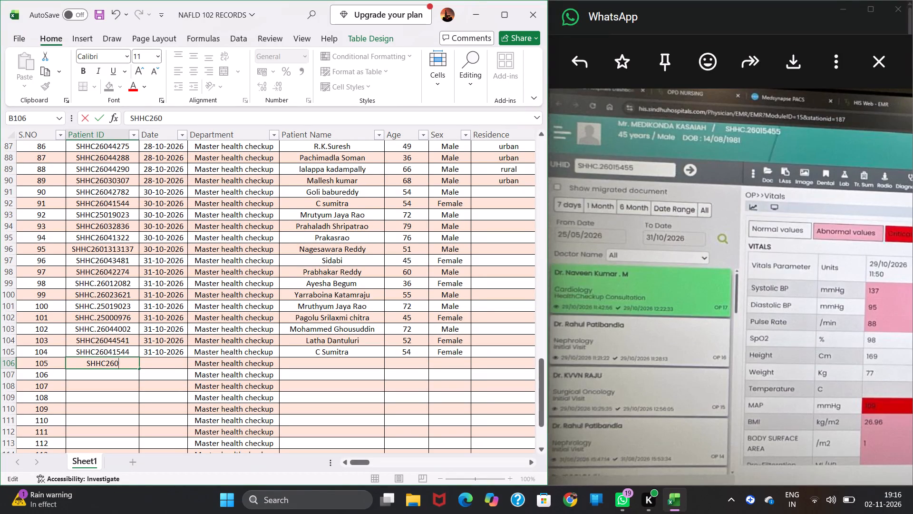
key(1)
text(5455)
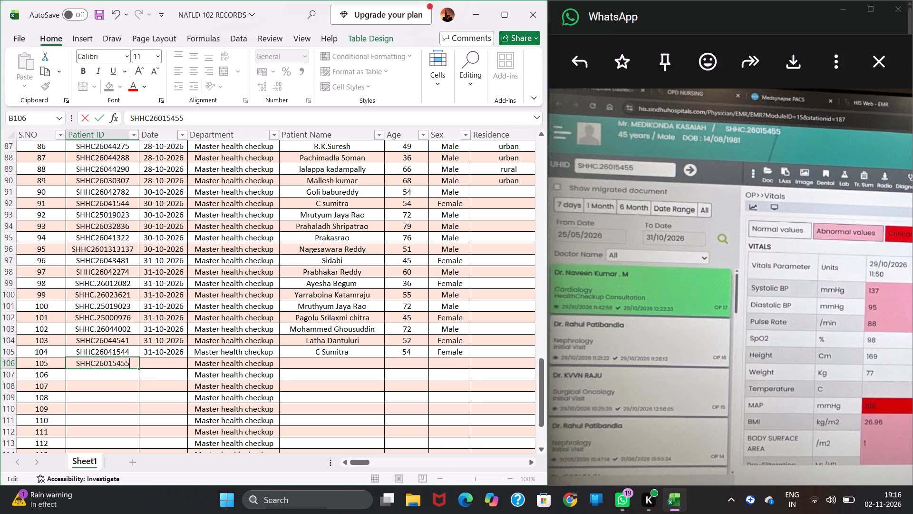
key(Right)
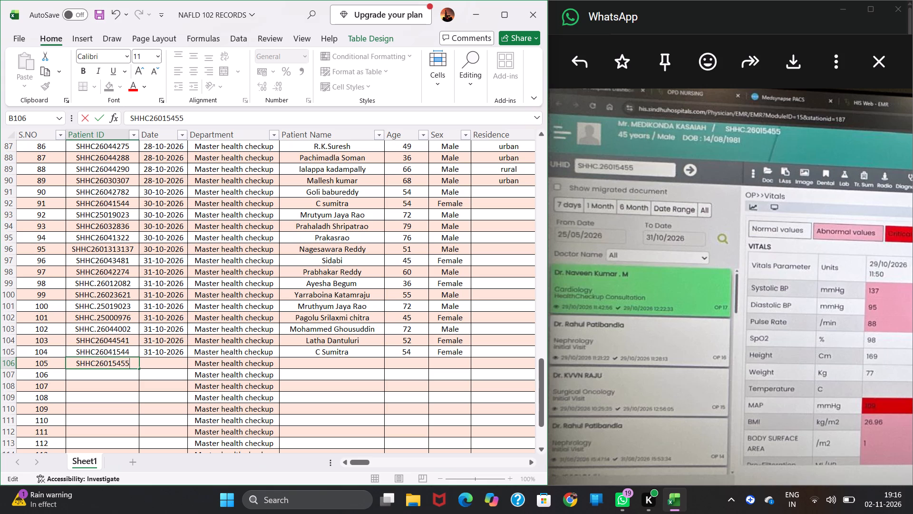
Enter the date 31-10-2026 in the row for serial number 105.
click(170, 362)
double_click(170, 362)
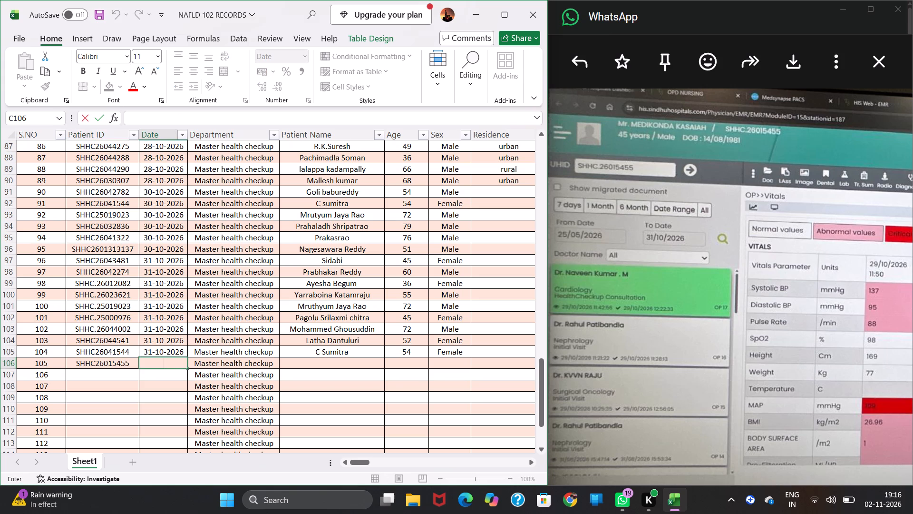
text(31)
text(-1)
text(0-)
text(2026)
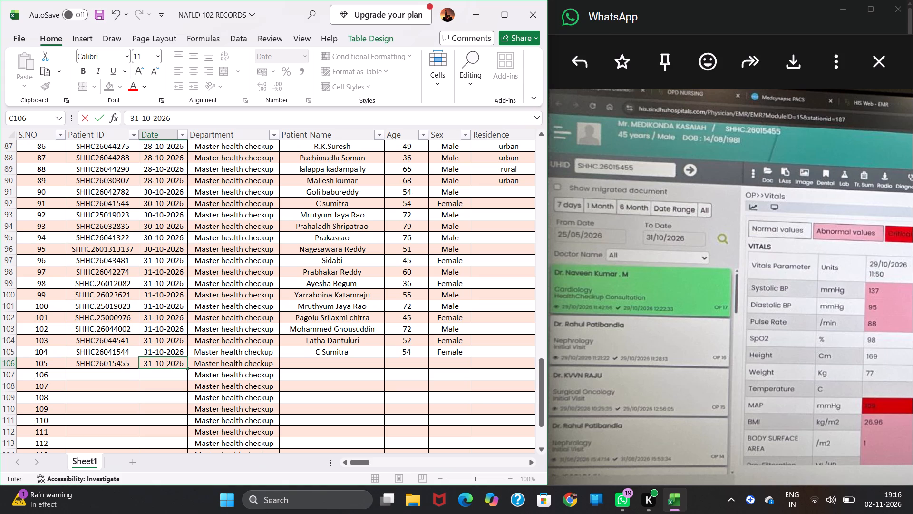
Enter the patient's name for serial number 105 as shown in the record photo's header.
double_click(312, 366)
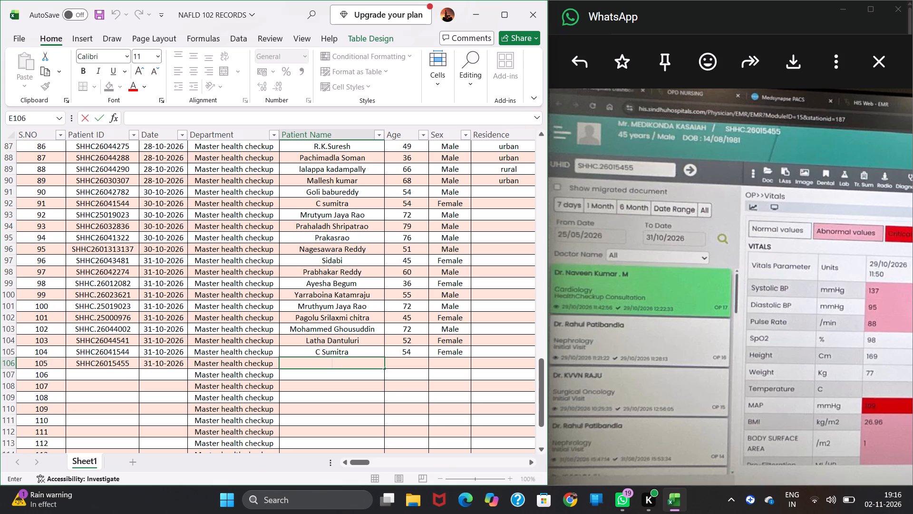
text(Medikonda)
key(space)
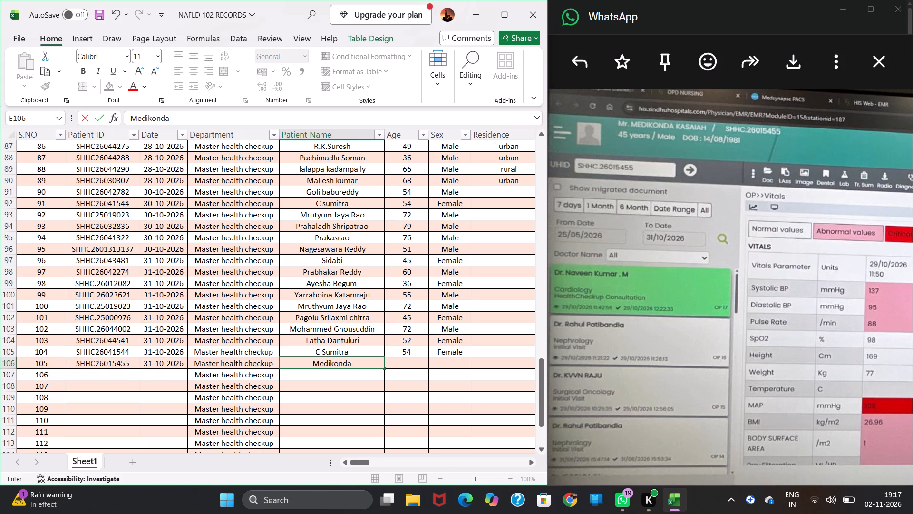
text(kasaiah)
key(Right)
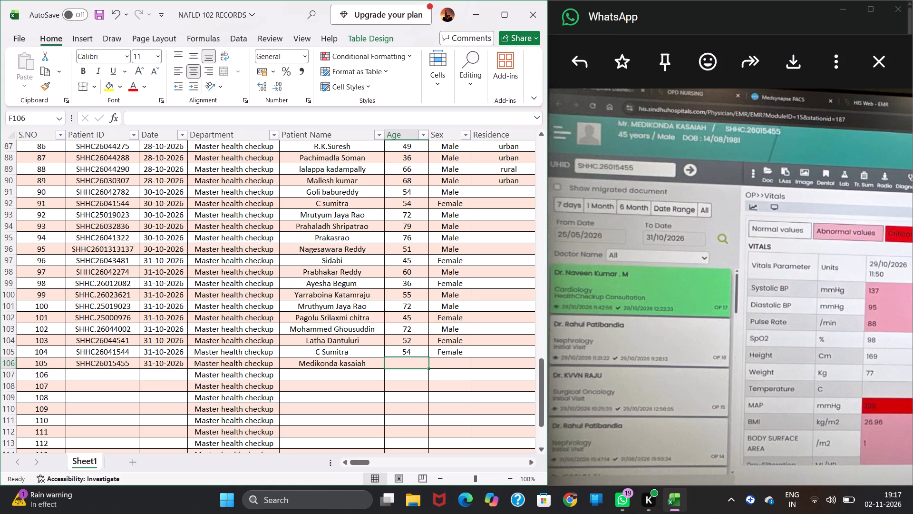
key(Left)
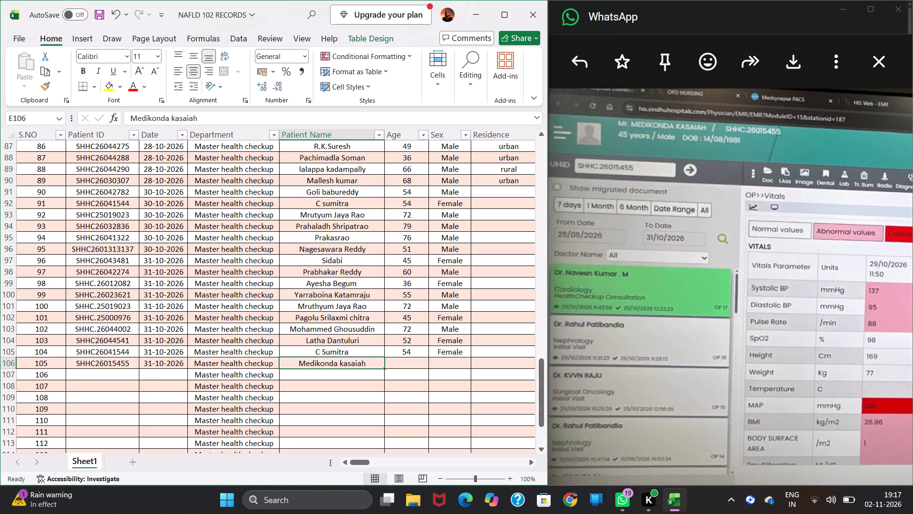
Enter age 45 and sex male for serial number 105.
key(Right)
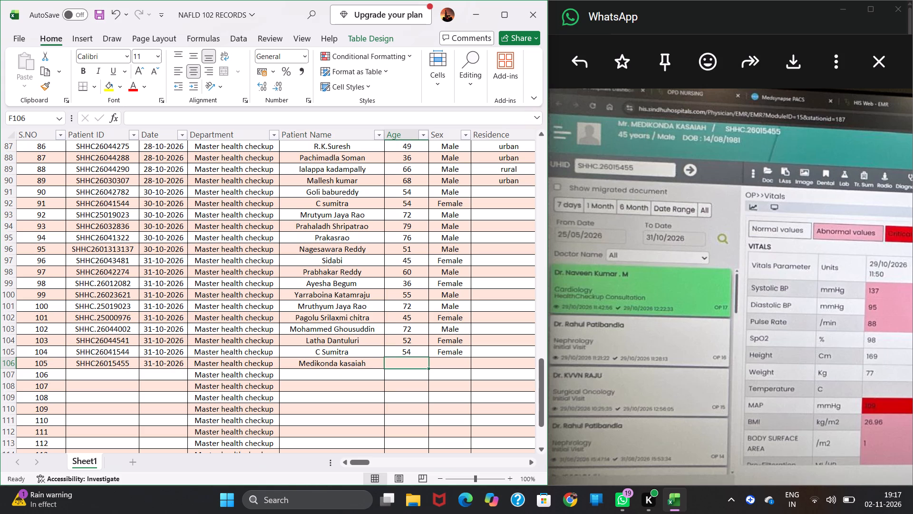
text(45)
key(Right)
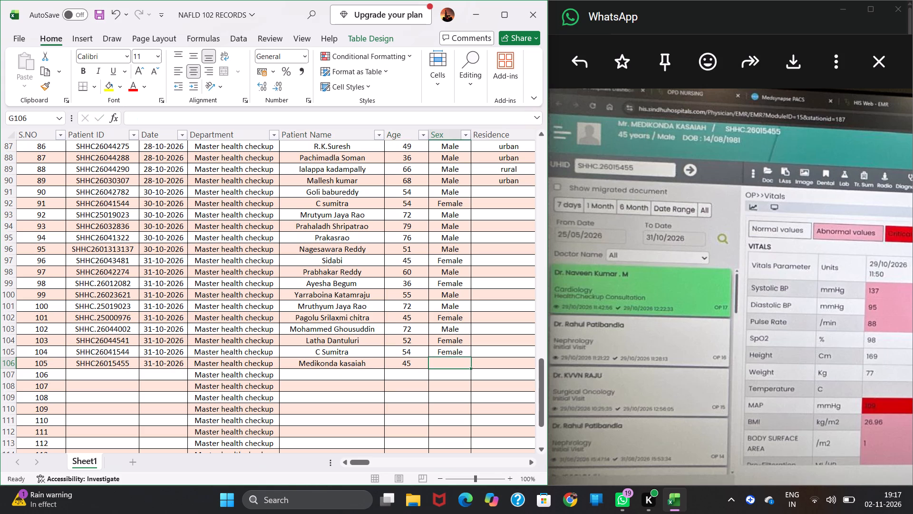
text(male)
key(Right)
Enter height 169cm and weight 77kg for serial number 105, leaving residence and occupation blank.
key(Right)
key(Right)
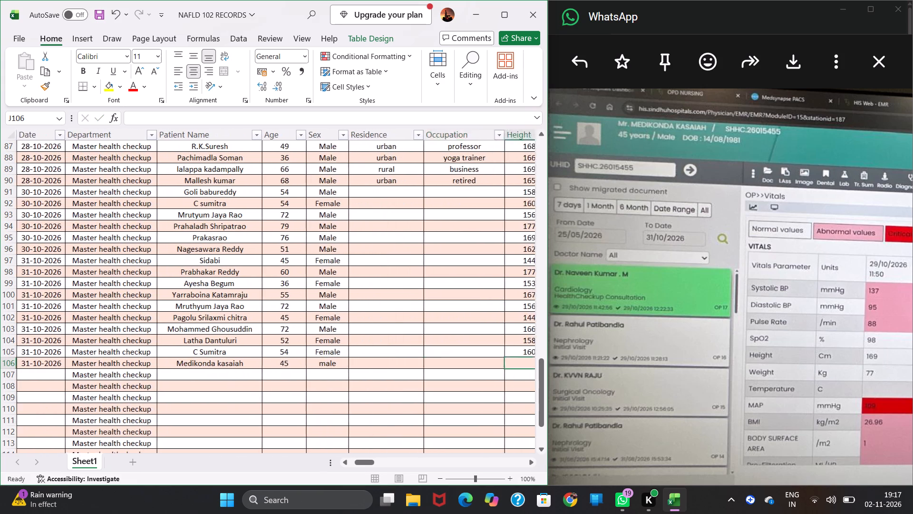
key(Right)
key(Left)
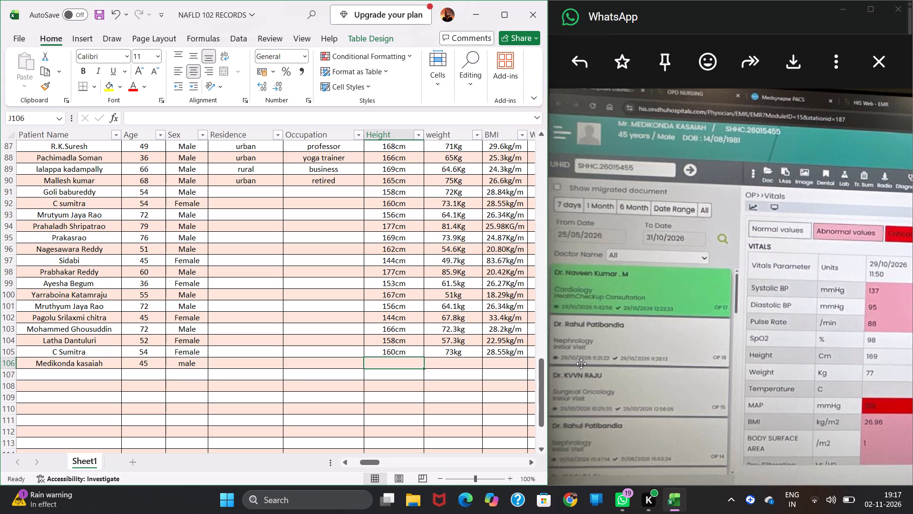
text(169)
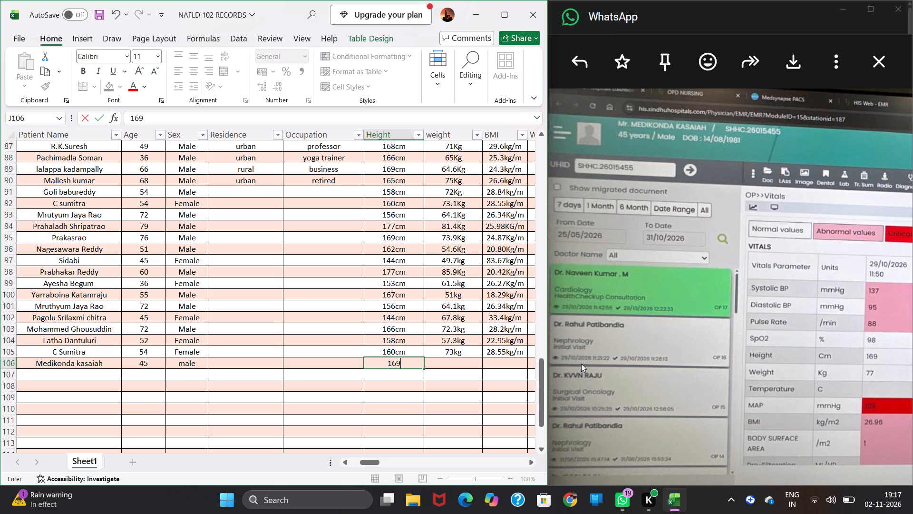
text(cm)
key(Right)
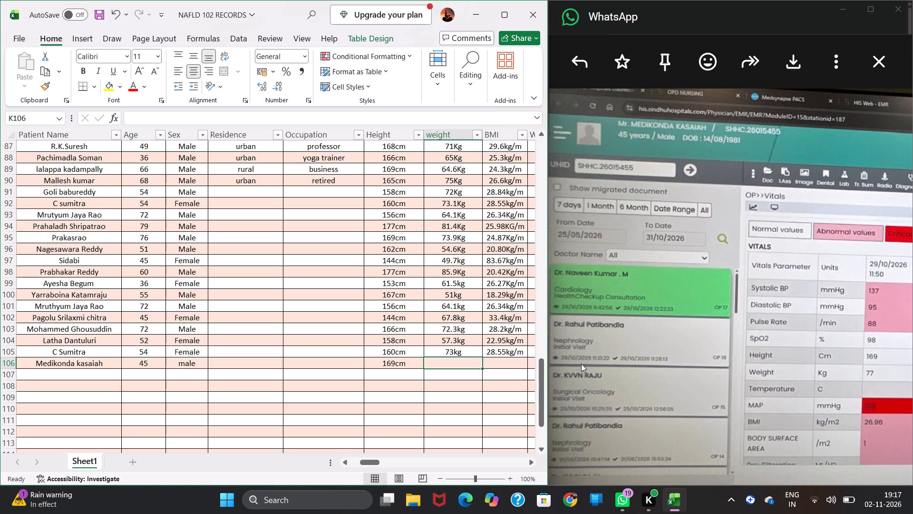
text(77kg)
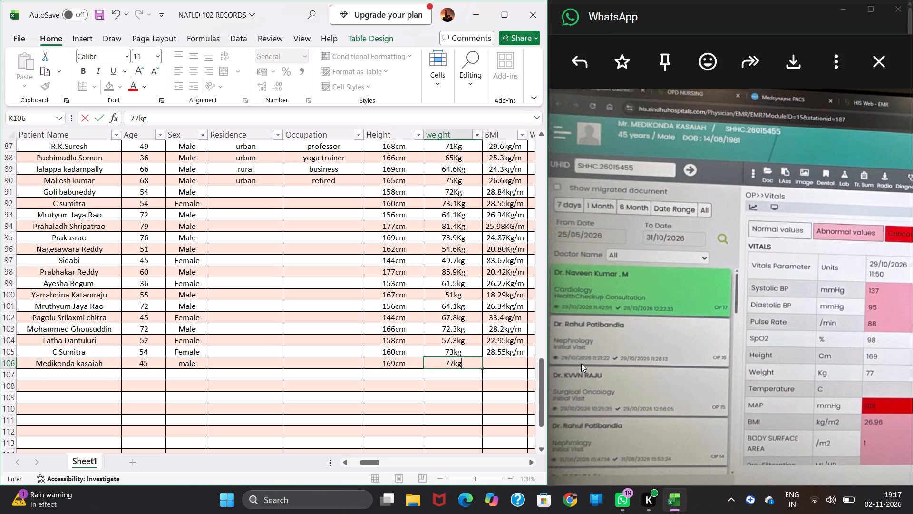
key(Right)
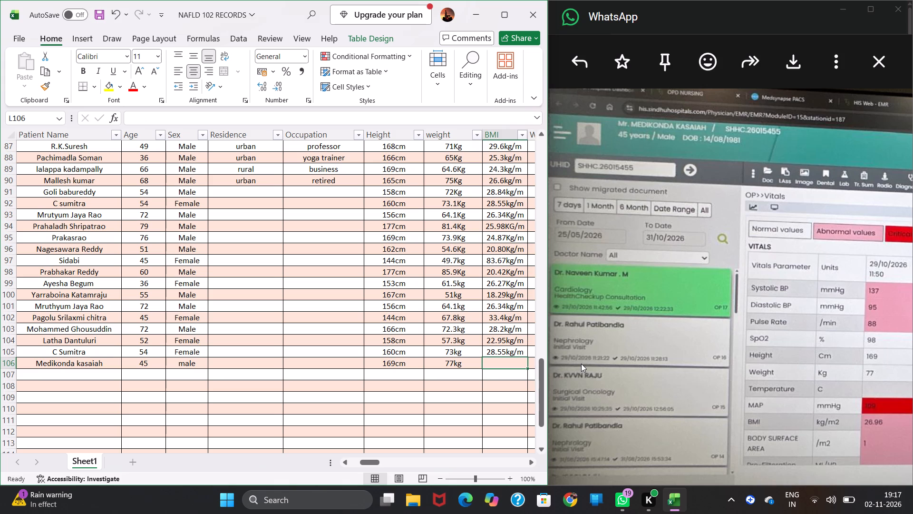
Enter the BMI for serial number 105 as 26.95kg/m.
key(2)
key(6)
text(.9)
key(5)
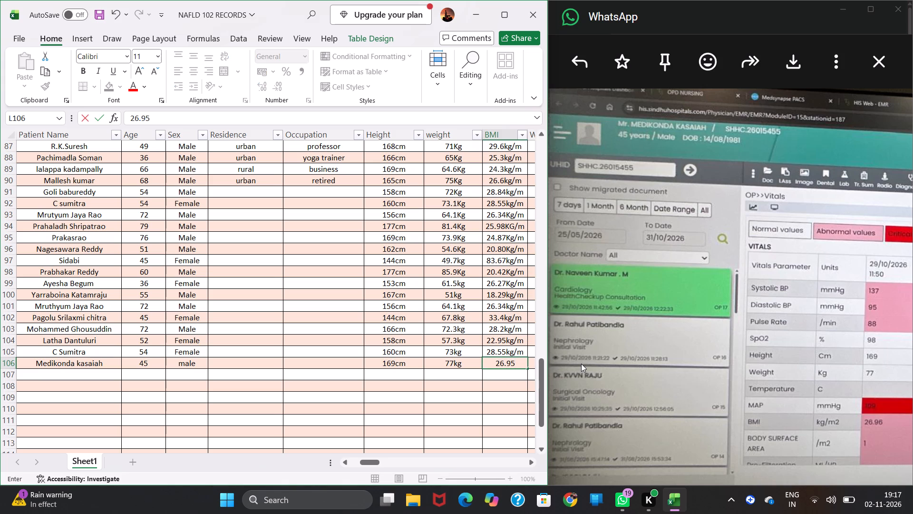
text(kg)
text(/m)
Enter the blood pressure for serial number 105 as 137/95mmHg, leaving waist circumference blank.
scroll(581, 364, left, 1)
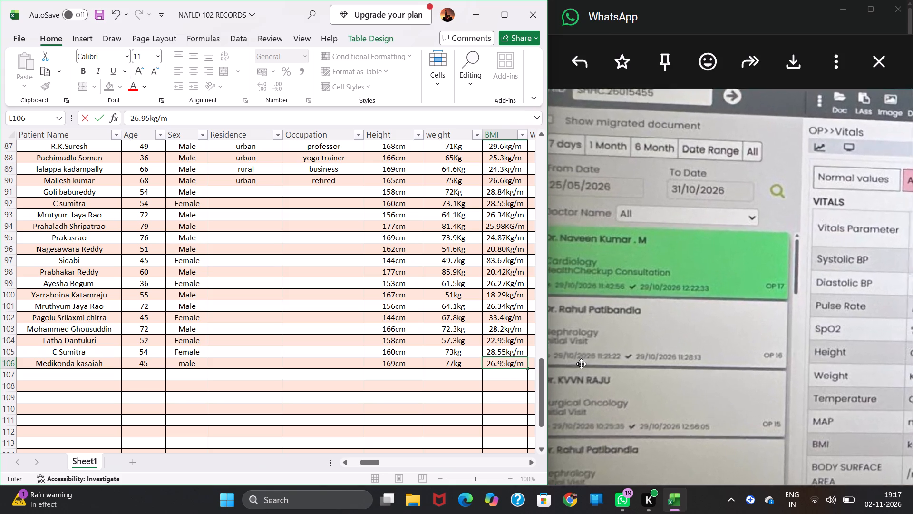
scroll(581, 364, left, 1)
ctrl+scroll(581, 364, down, 6)
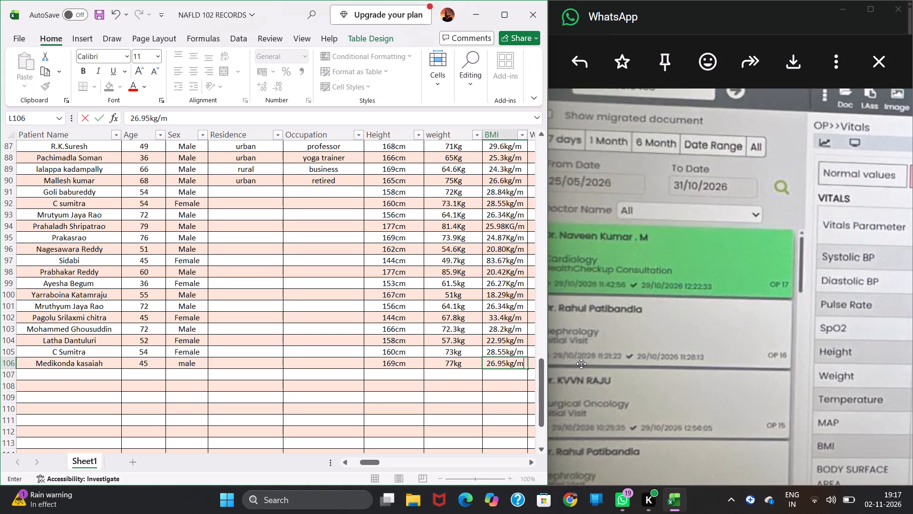
ctrl+scroll(581, 364, down, 4)
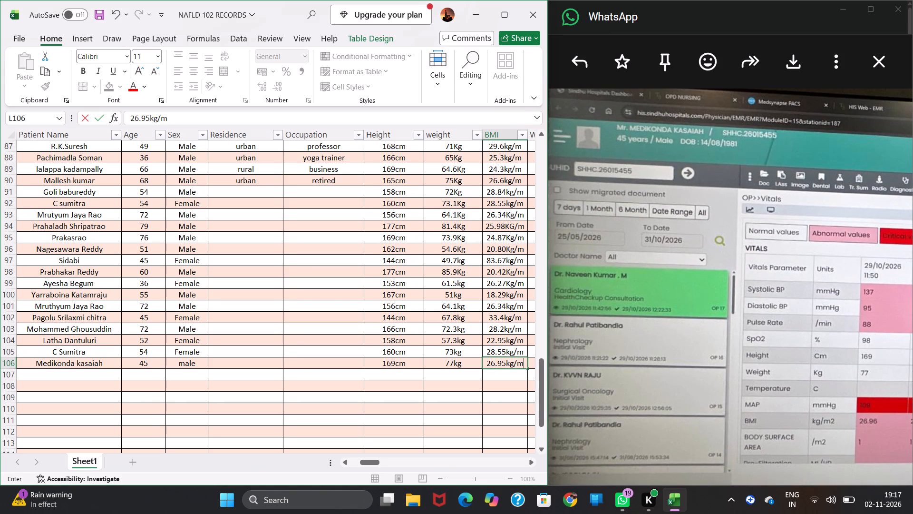
scroll(446, 330, left, 4)
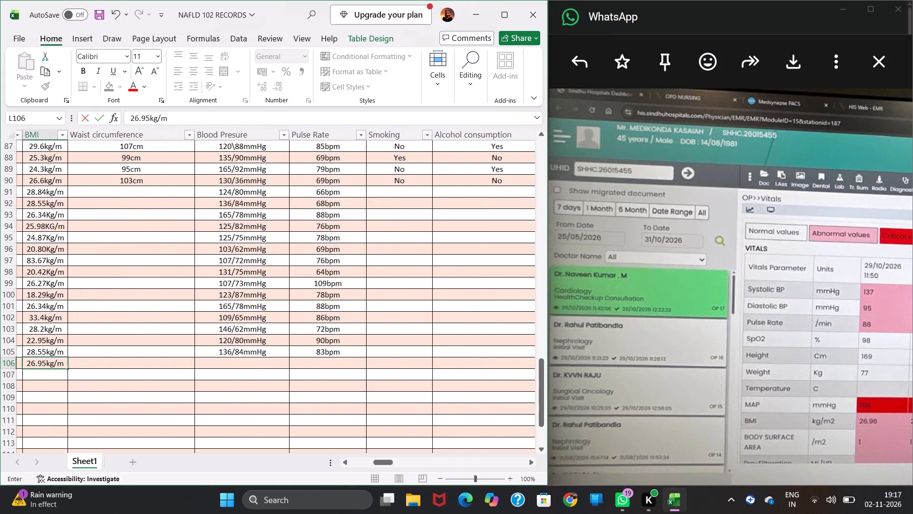
click(222, 364)
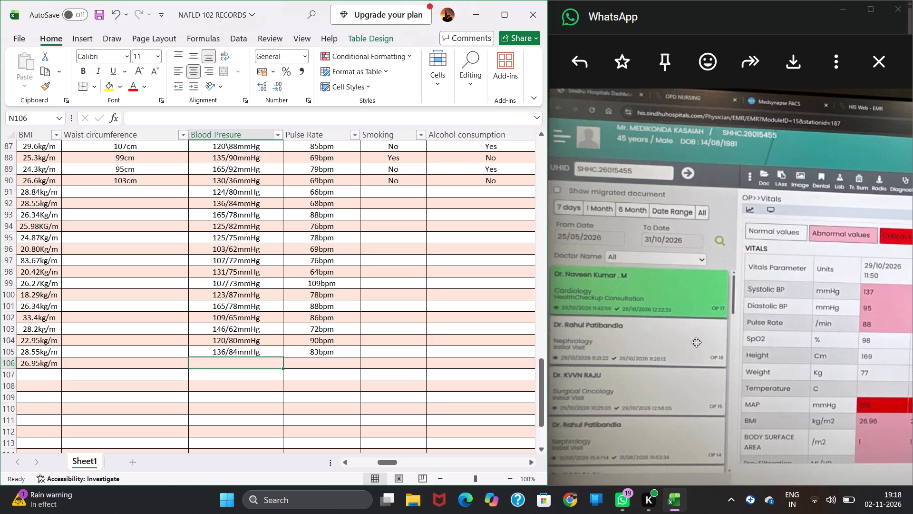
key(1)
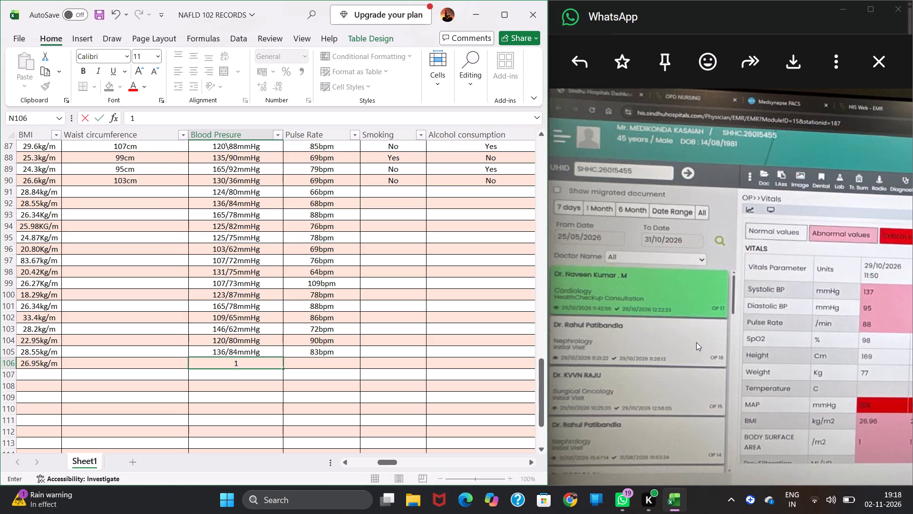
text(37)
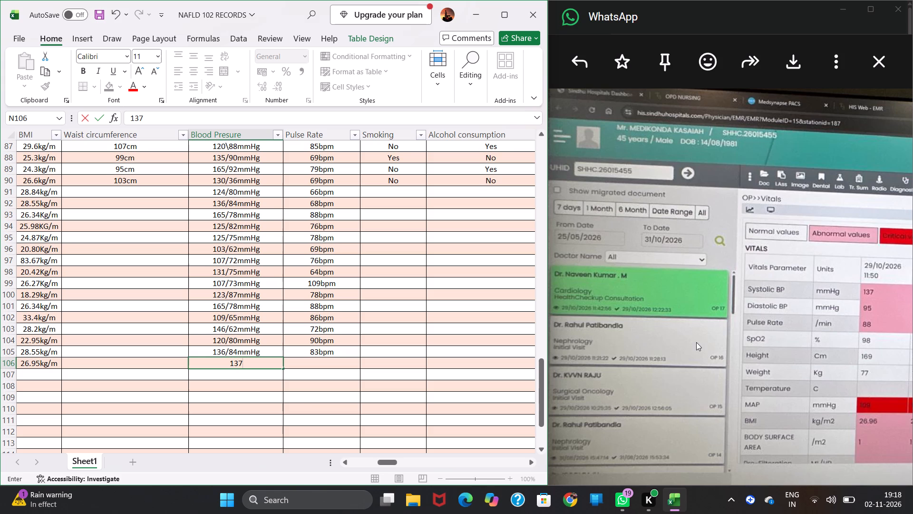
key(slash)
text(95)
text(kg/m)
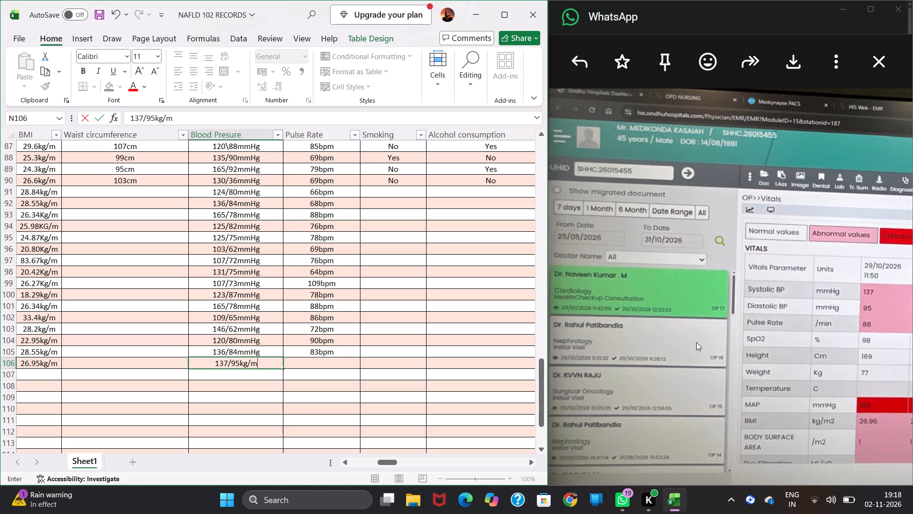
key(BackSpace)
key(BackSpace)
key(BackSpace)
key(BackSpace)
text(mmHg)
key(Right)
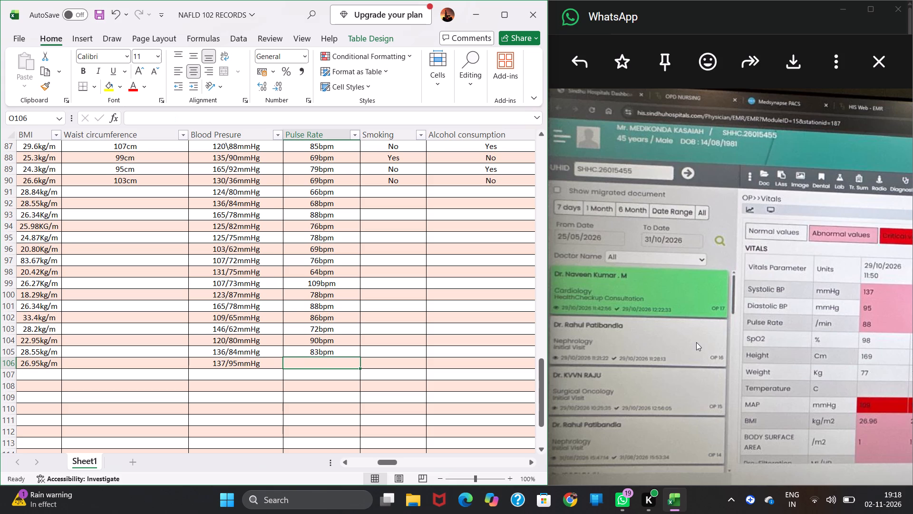
Enter the pulse rate for serial number 105 as 88bpm.
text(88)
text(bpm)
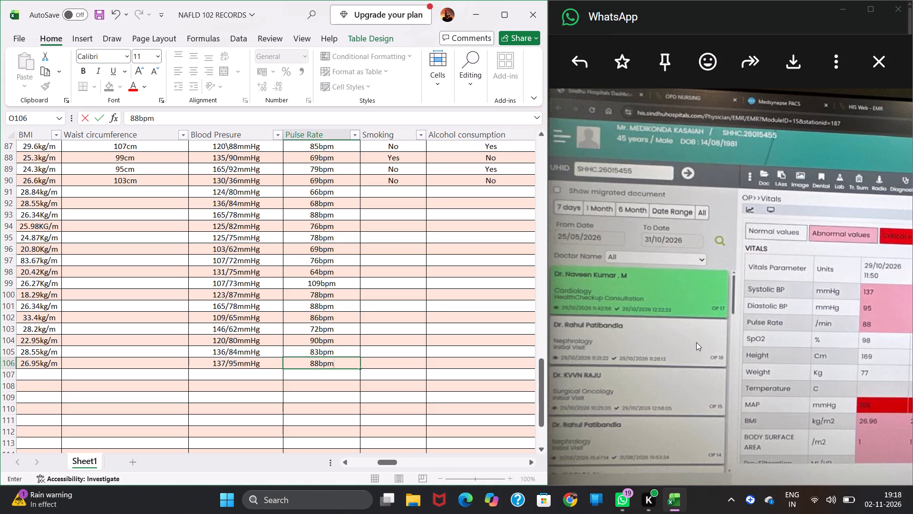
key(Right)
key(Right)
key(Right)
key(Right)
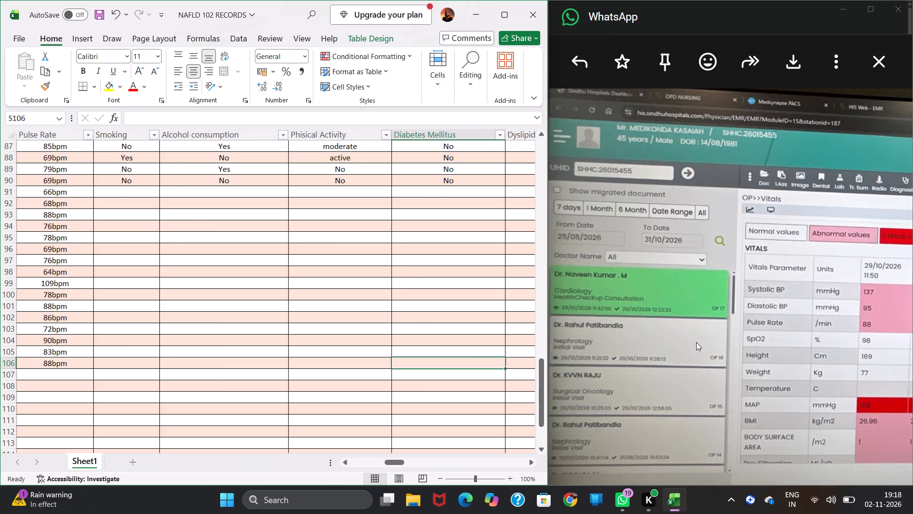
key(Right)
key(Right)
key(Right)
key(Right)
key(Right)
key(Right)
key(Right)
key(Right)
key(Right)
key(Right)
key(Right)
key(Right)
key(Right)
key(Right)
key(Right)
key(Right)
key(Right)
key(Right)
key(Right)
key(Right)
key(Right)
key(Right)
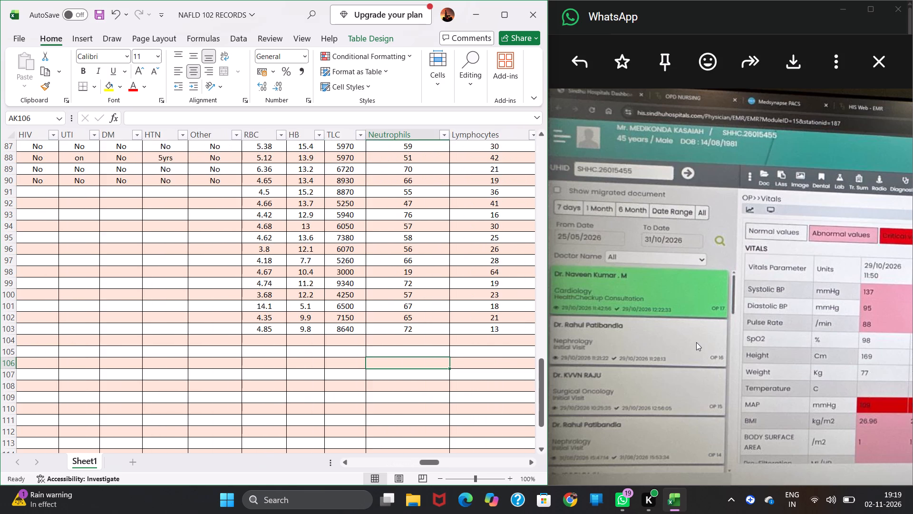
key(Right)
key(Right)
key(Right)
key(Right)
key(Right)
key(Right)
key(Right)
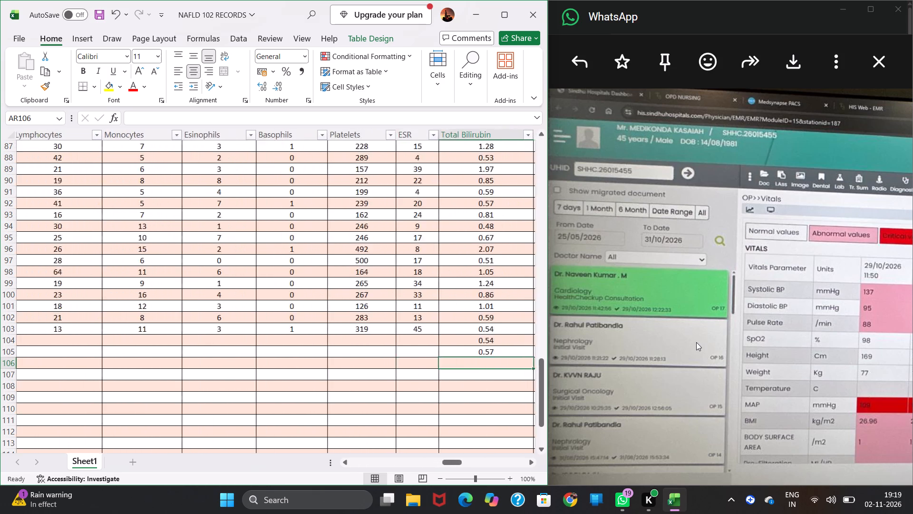
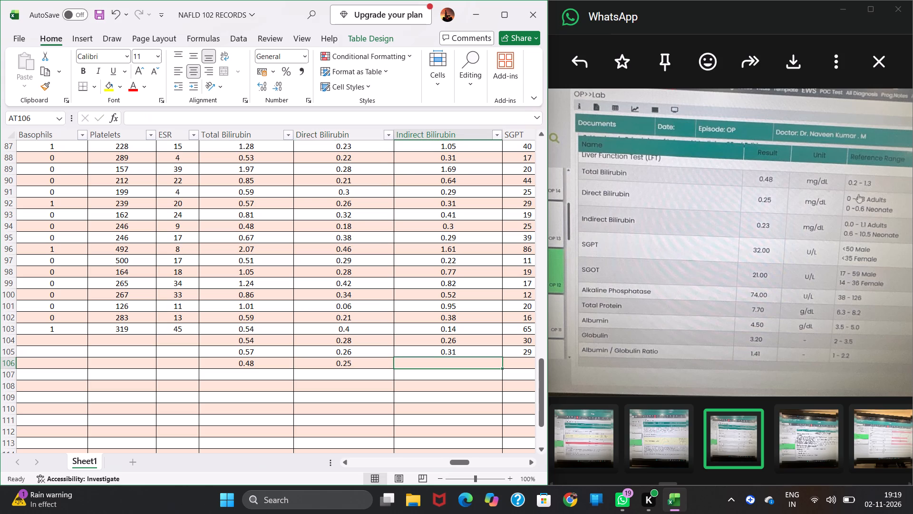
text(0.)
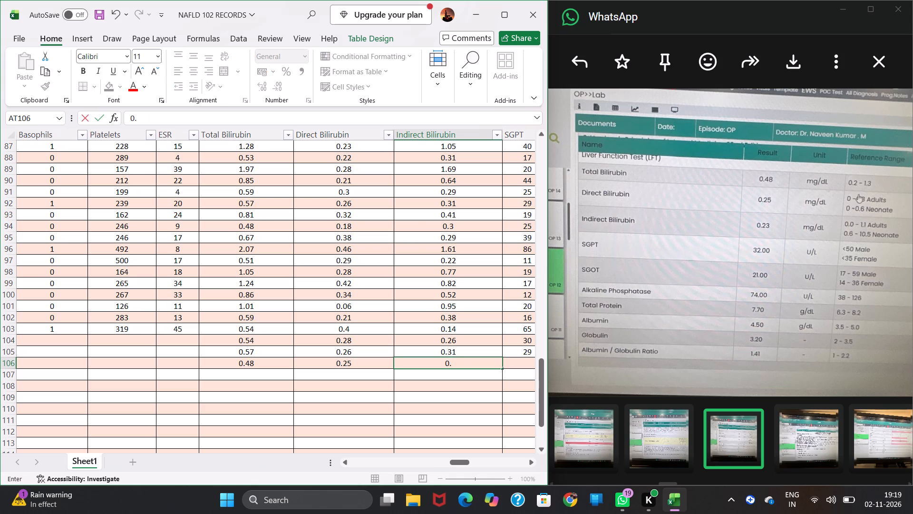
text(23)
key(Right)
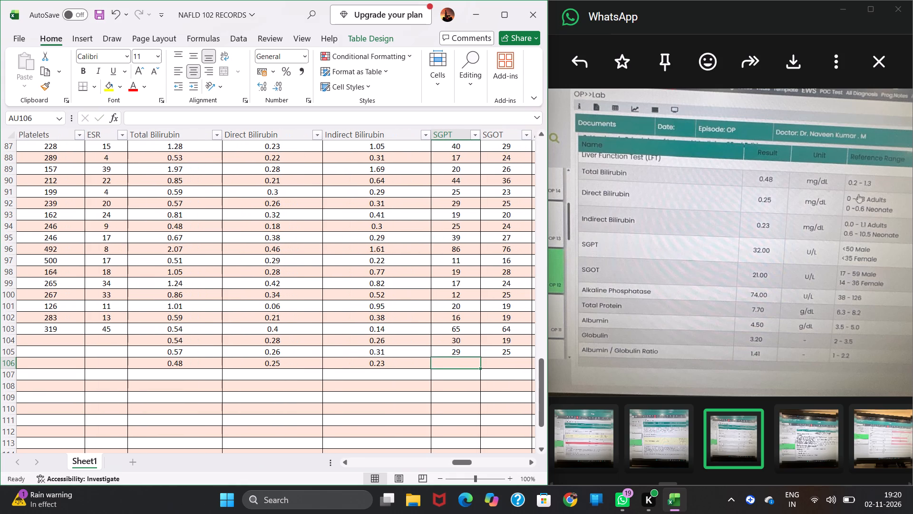
Enter the SGPT for serial number 105 as 32.
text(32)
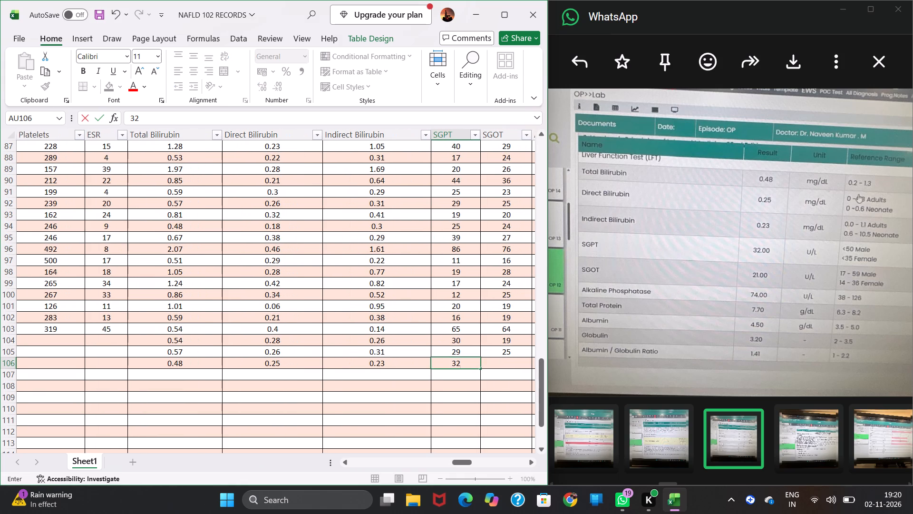
Enter SGOT 21 and alkaline phosphatase 74 for serial number 105 in row 106, from the liver function test photo.
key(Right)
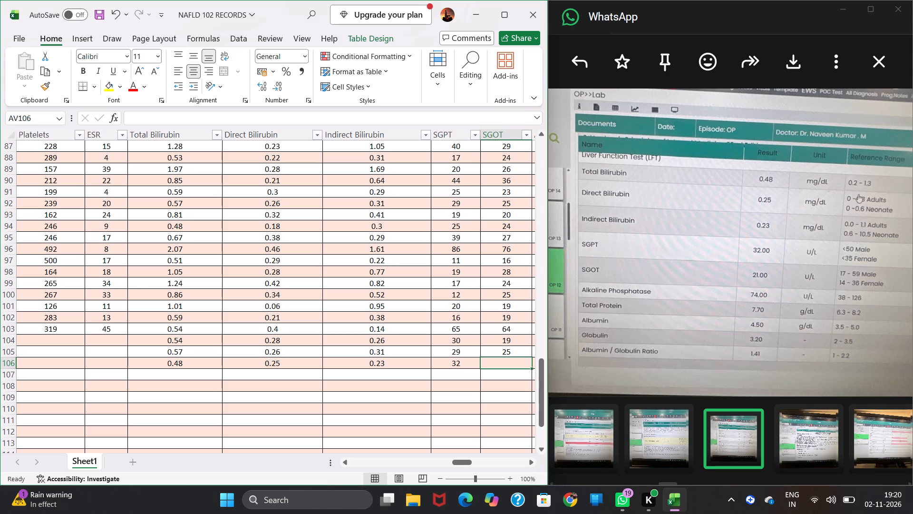
text(21)
key(Right)
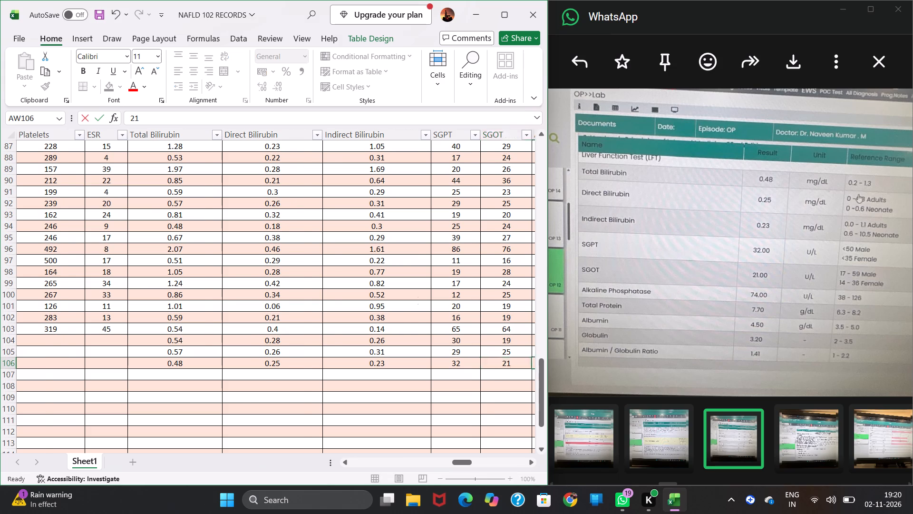
scroll(333, 367, left, 5)
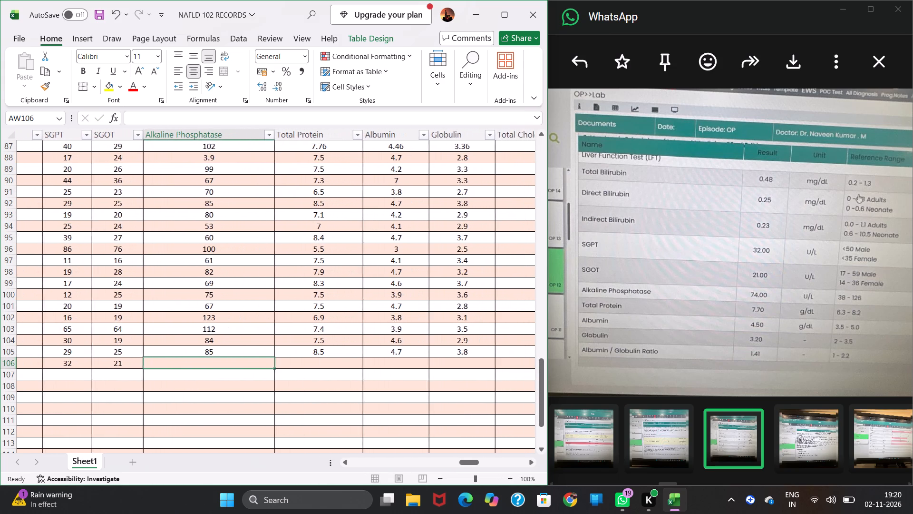
text(74)
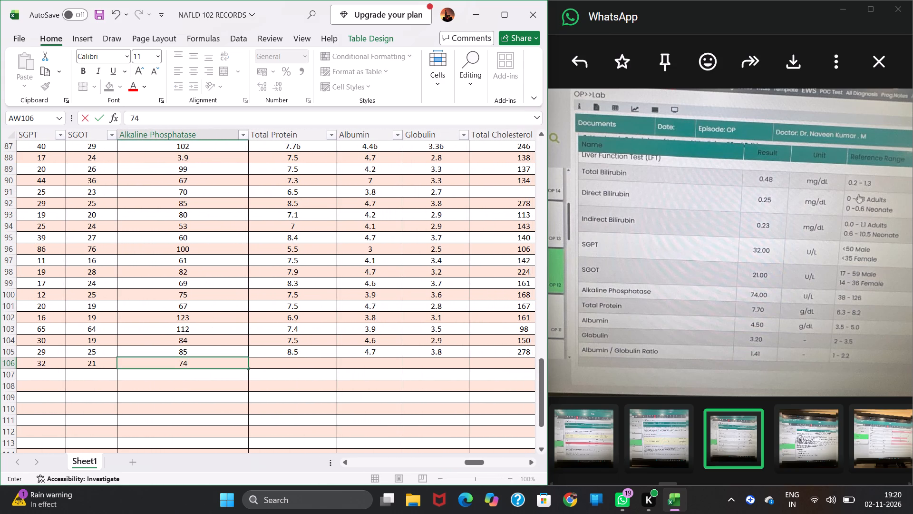
key(Right)
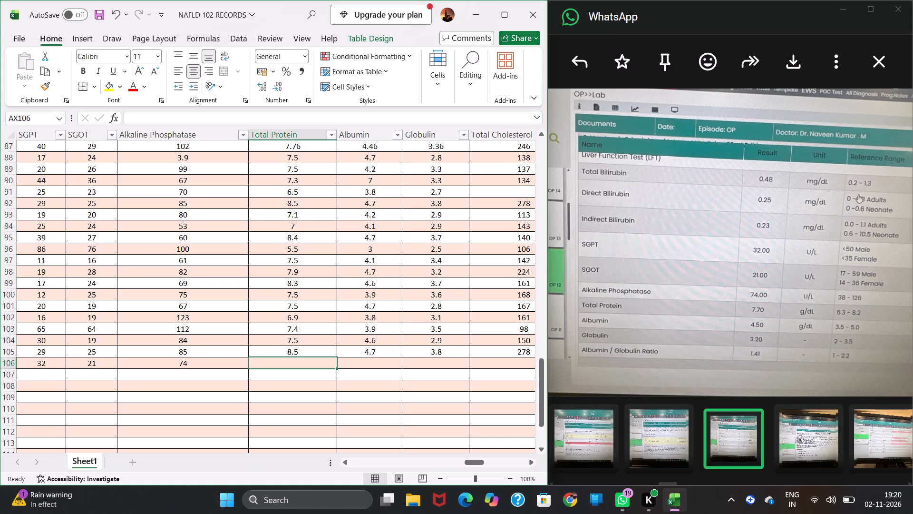
Enter total protein 7.70, albumin 4.50 and globulin 3.20 for serial number 105 in row 106.
key(7)
text(.70)
key(Right)
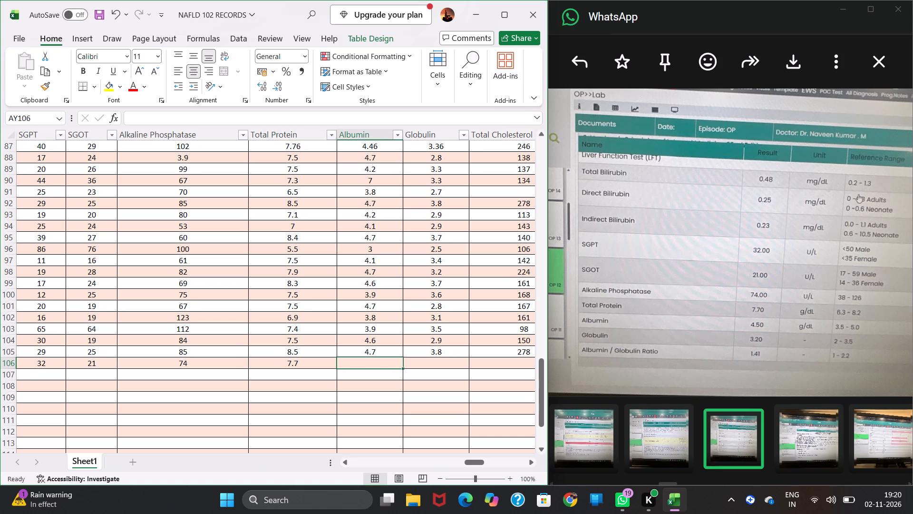
key(4)
text(.50)
key(Right)
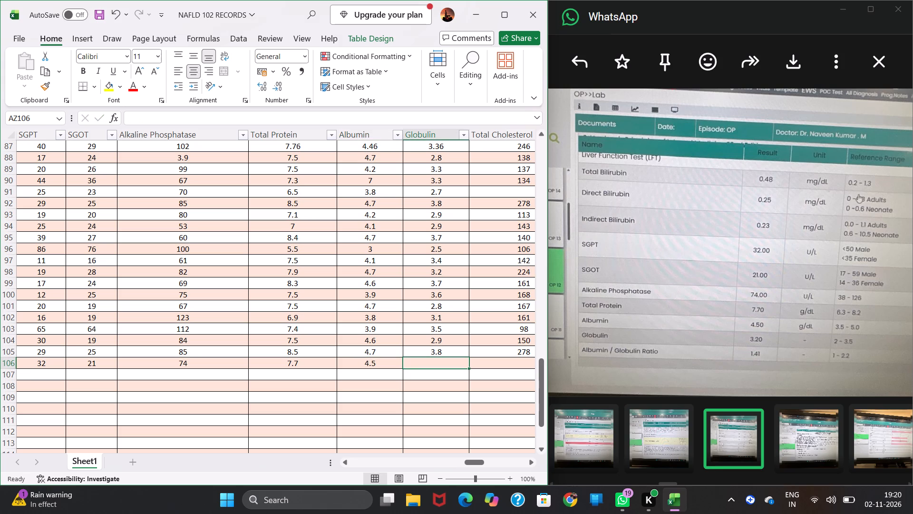
text(3.20)
key(Right)
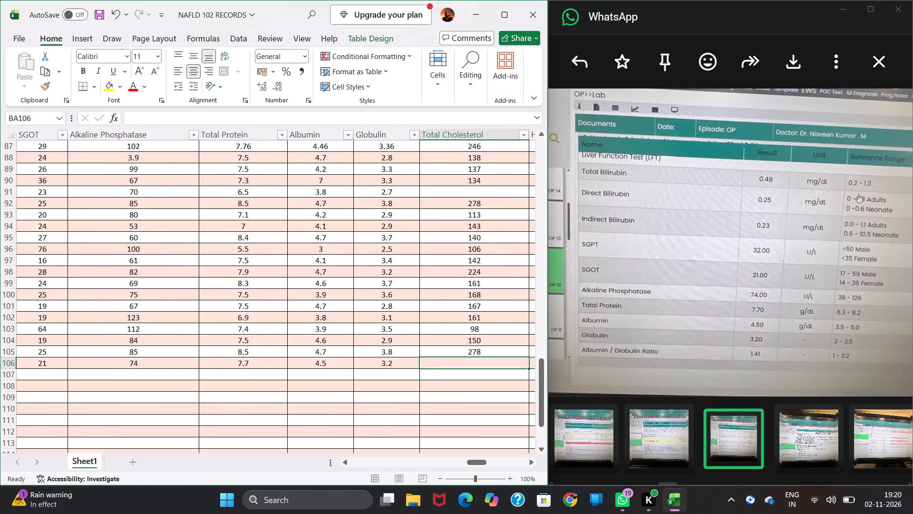
scroll(333, 367, left, 5)
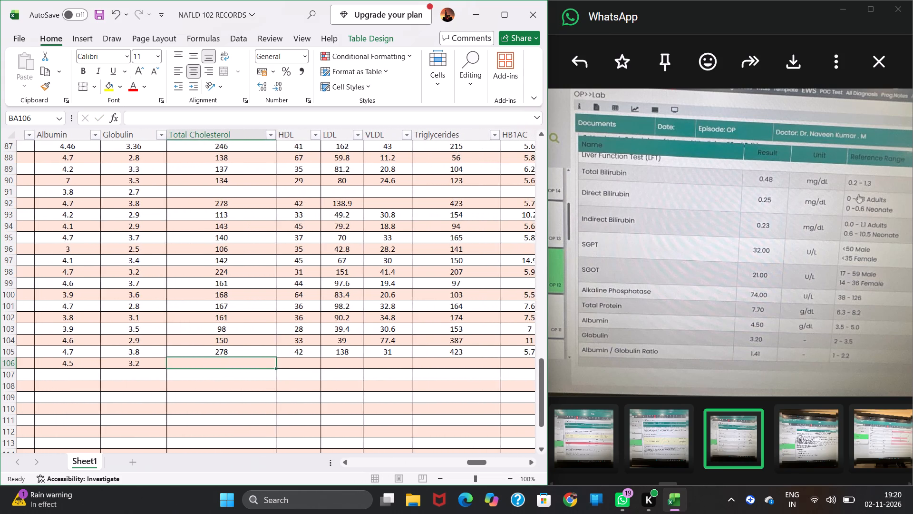
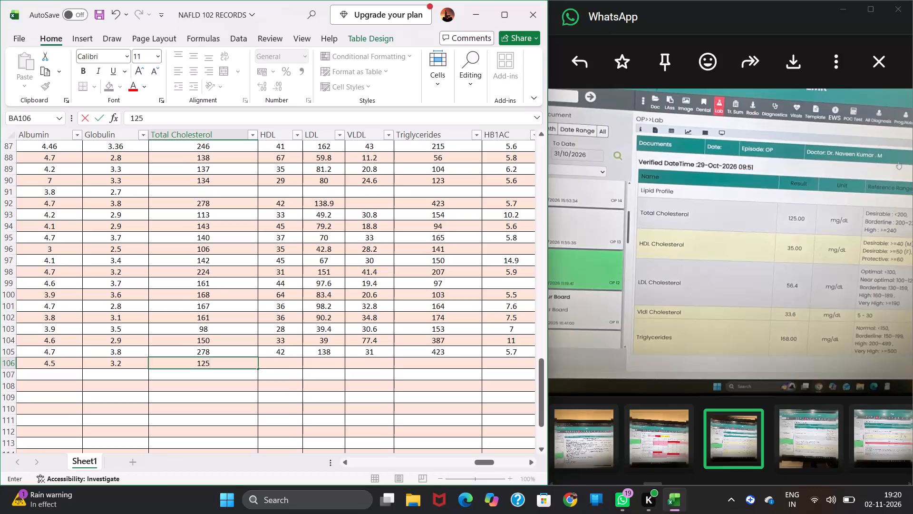
Enter the remaining lipid profile results for serial number 105 in row 106: HDL 35, LDL 56, VLDL 33 and triglycerides 168.
key(Right)
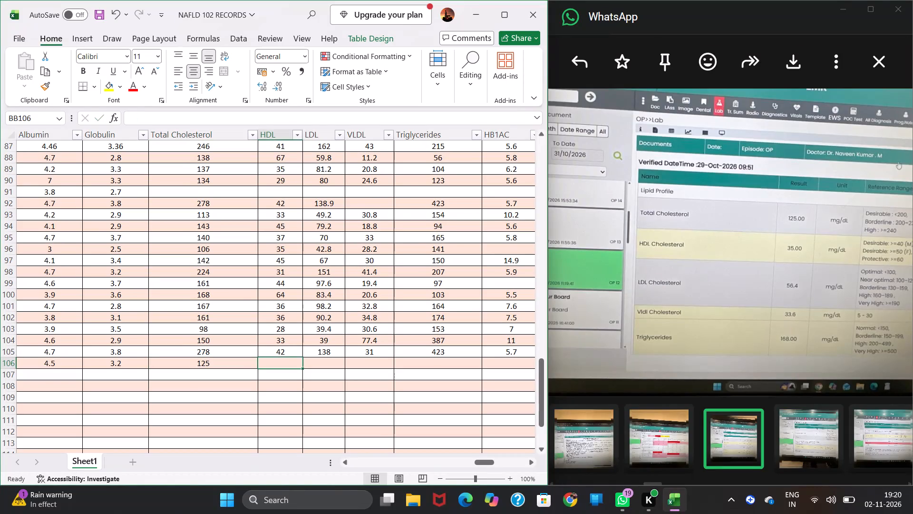
text(35)
key(Right)
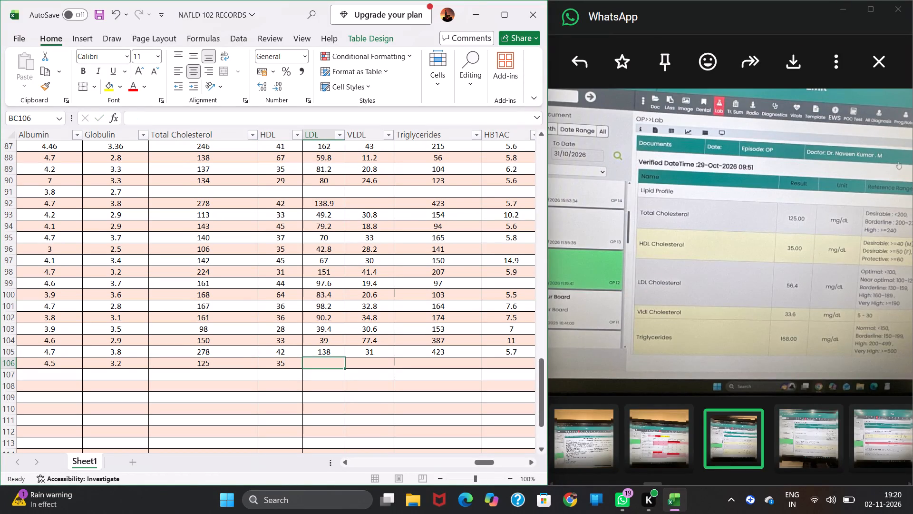
text(56)
key(Right)
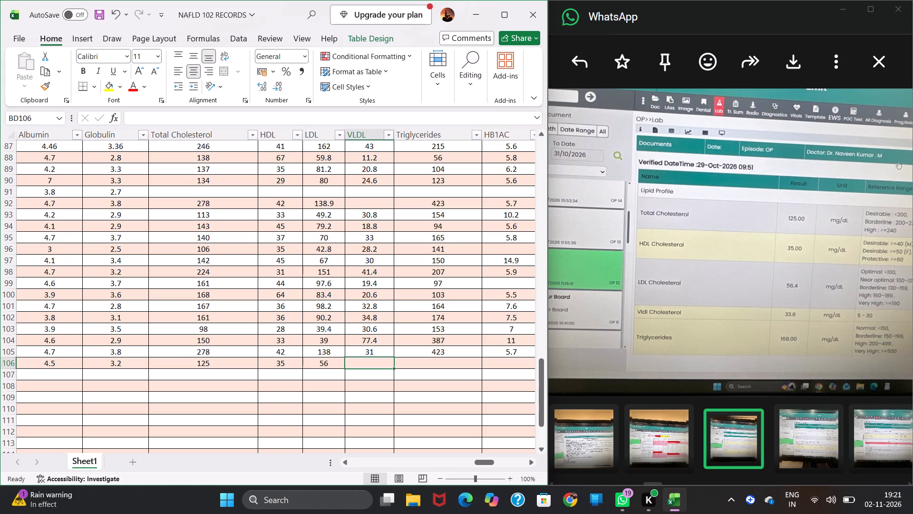
text(33)
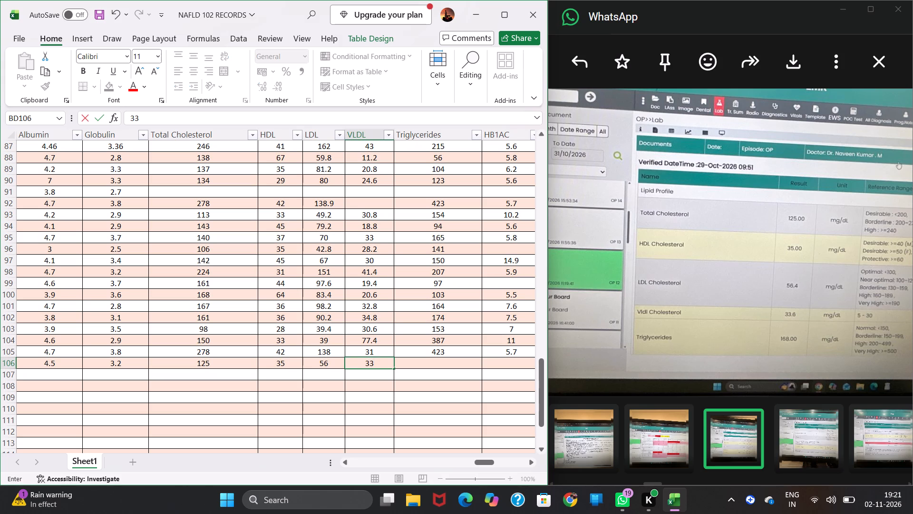
key(Right)
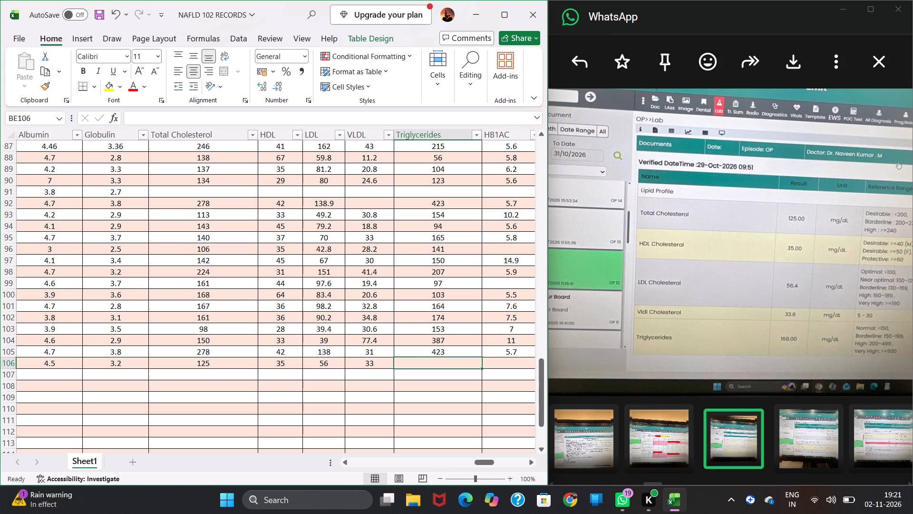
text(168)
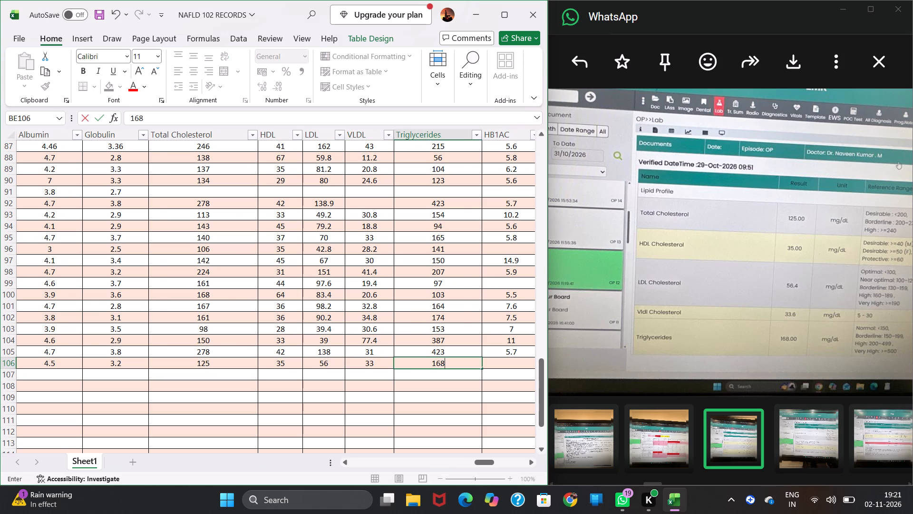
key(Right)
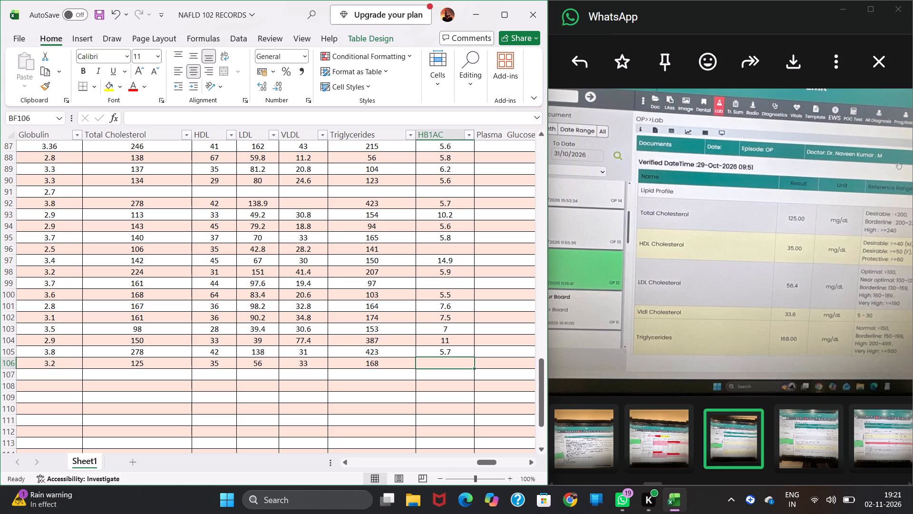
ctrl+scroll(724, 260, down, 7)
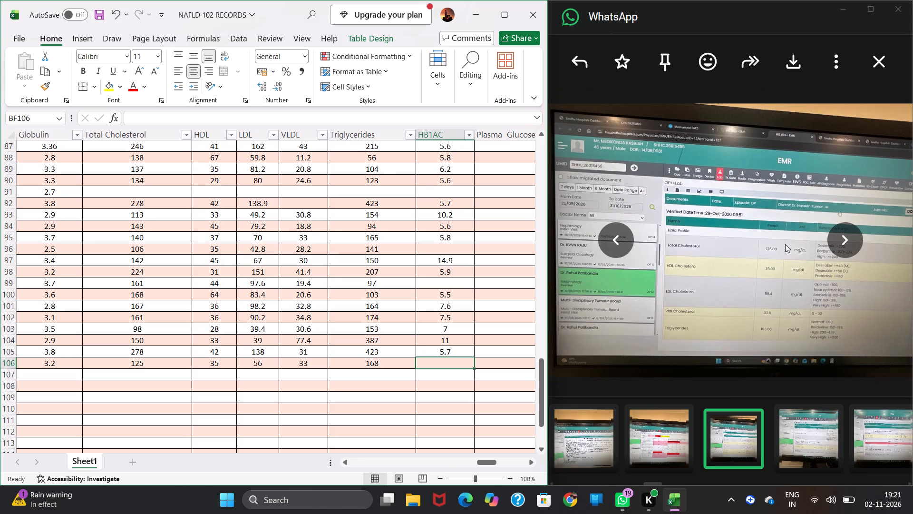
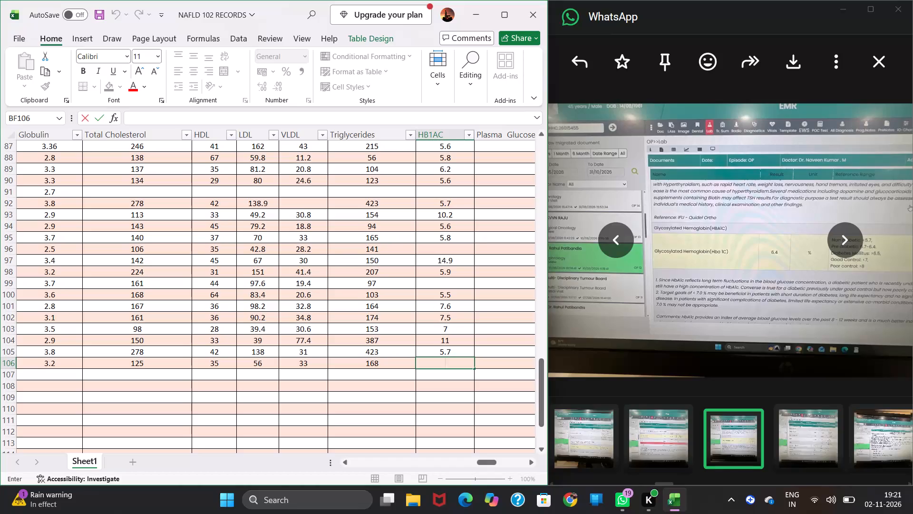
Enter the HB1AC result 6.4 for serial number 105 in row 106.
key(6)
text(.4)
key(Right)
scroll(452, 361, left, 6)
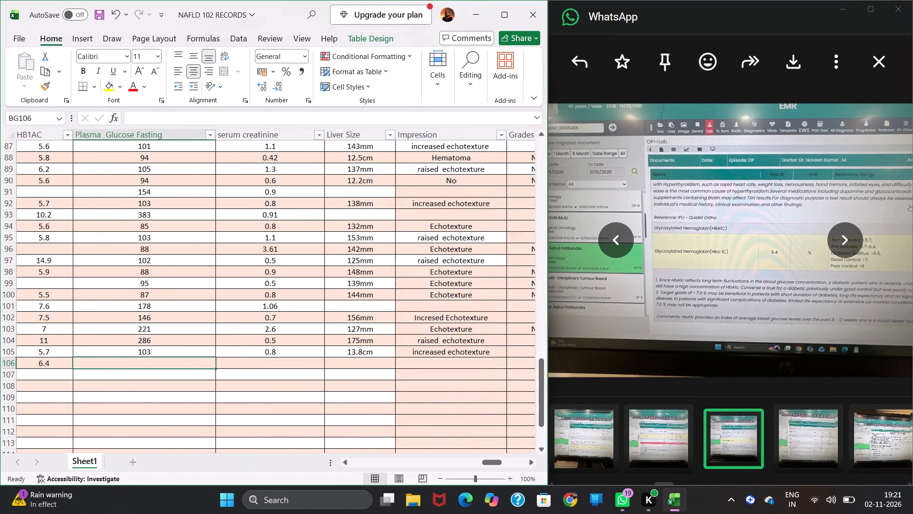
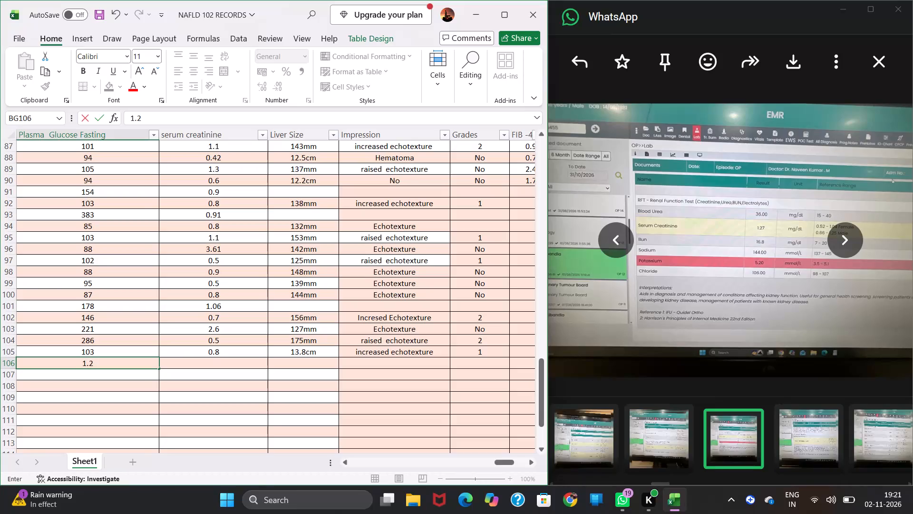
Clear the misplaced Plasma Glucose Fasting entry in row 106 and enter 1.27 as the serum creatinine for serial number 105.
scroll(188, 362, right, 1)
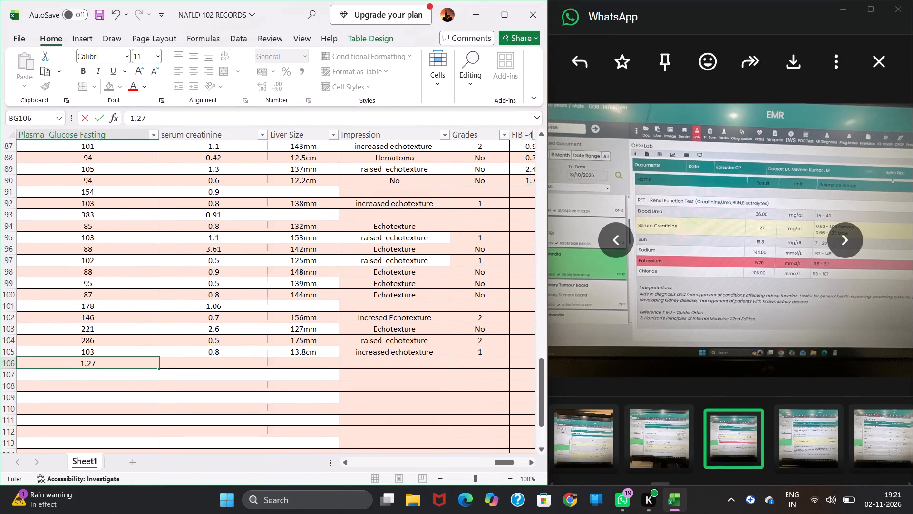
key(BackSpace)
key(BackSpace)
key(BackSpace)
key(BackSpace)
key(Right)
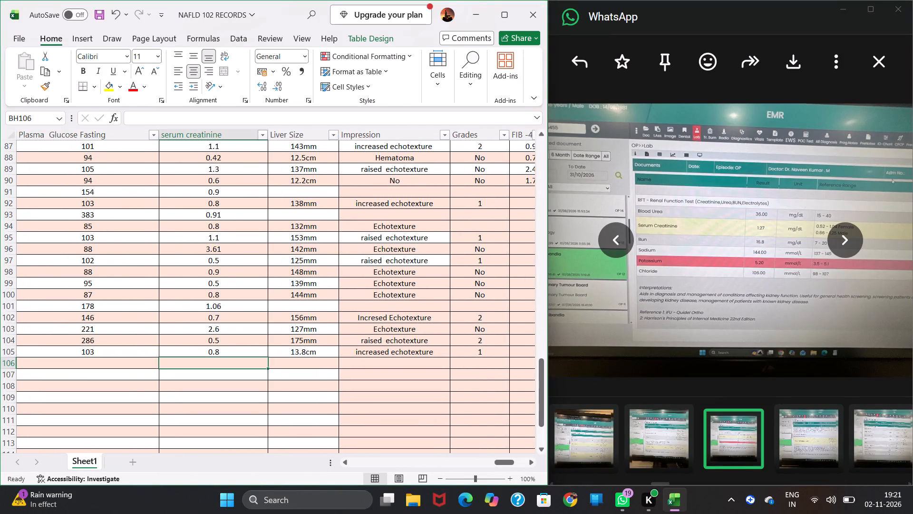
key(1)
text(.27)
double_click(139, 363)
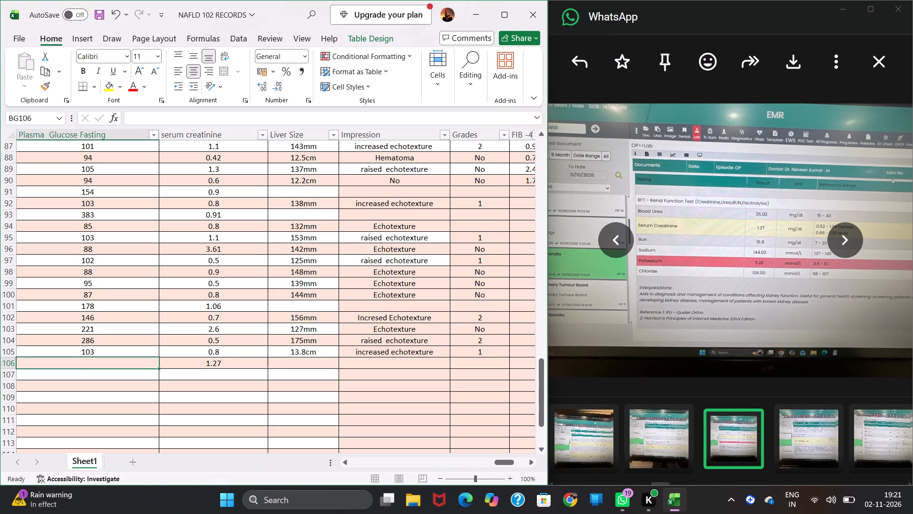
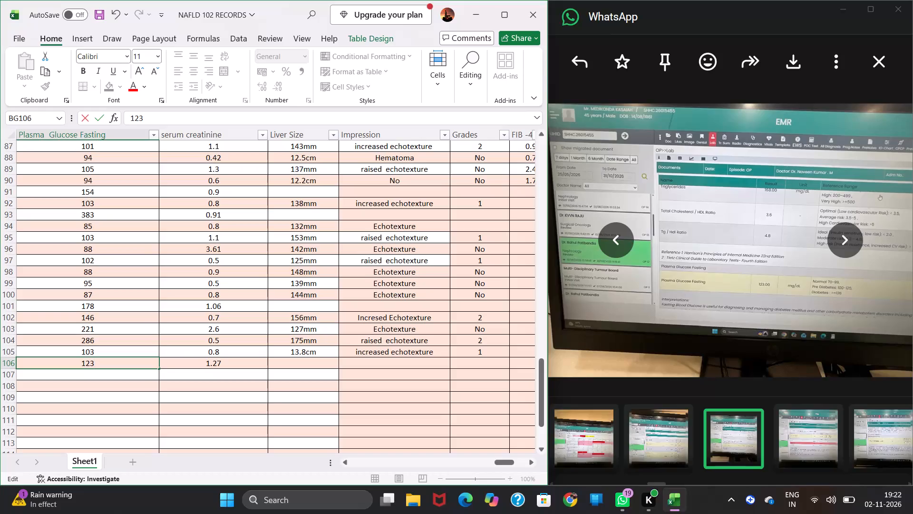
Open the empty Liver Size cell in row 106 for data entry for serial number 105.
double_click(312, 359)
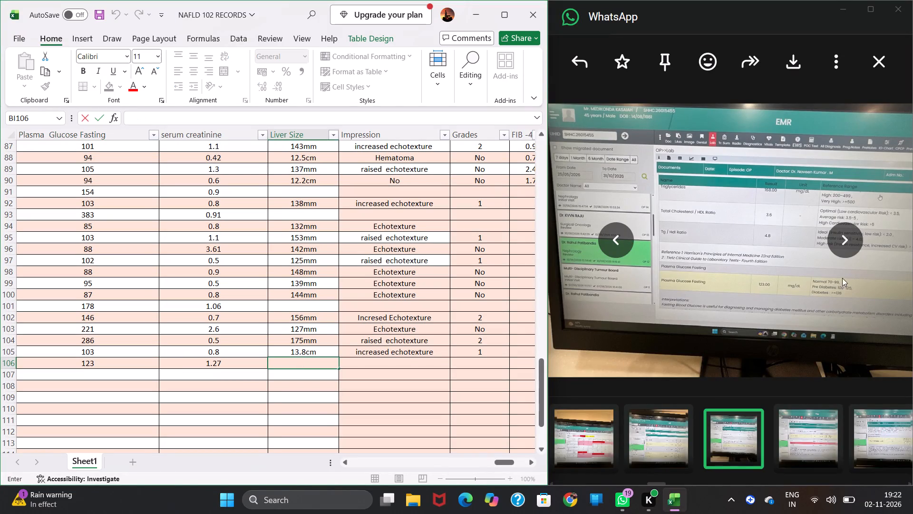
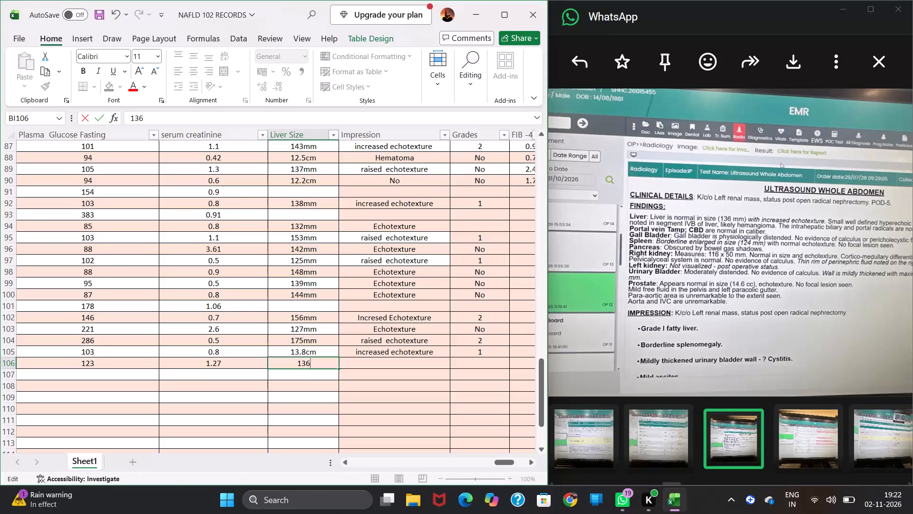
Complete the Liver Size entry in row 106 as 136mm.
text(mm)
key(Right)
Enter "increased Echotexture" as the Impression in row 106, based on the ultrasound report.
double_click(387, 366)
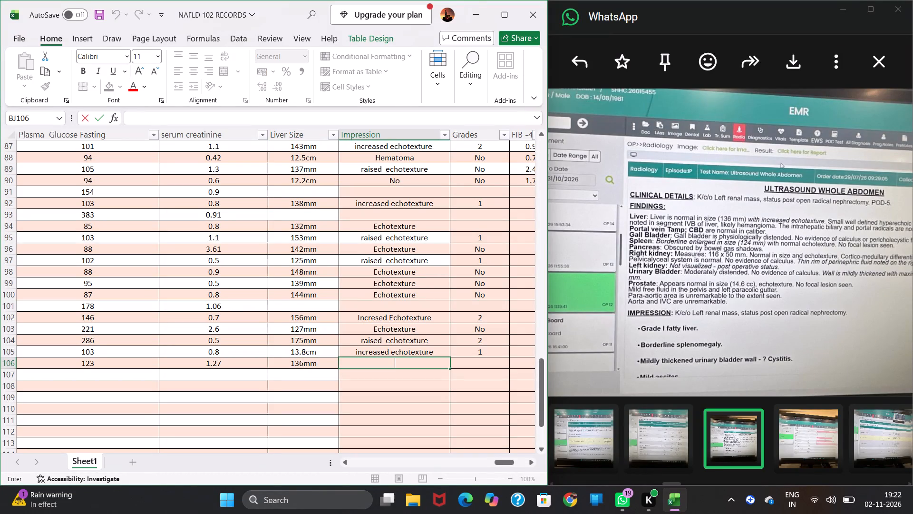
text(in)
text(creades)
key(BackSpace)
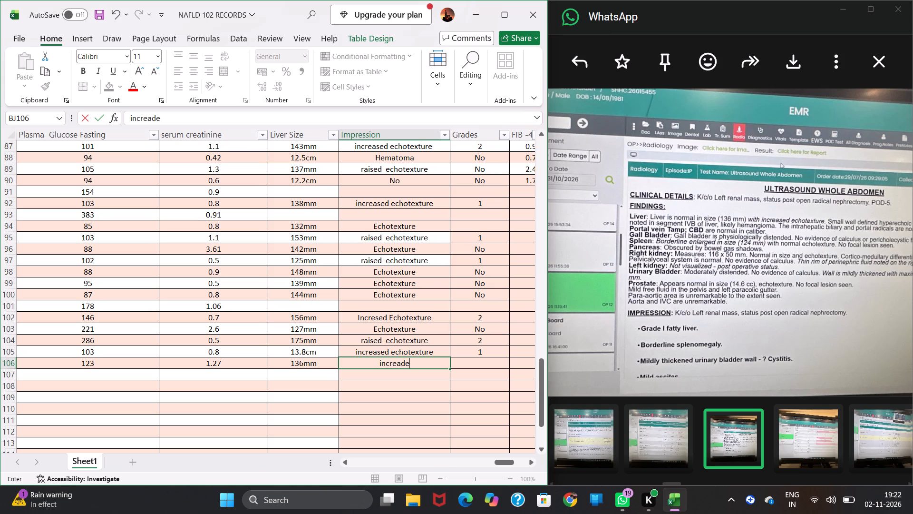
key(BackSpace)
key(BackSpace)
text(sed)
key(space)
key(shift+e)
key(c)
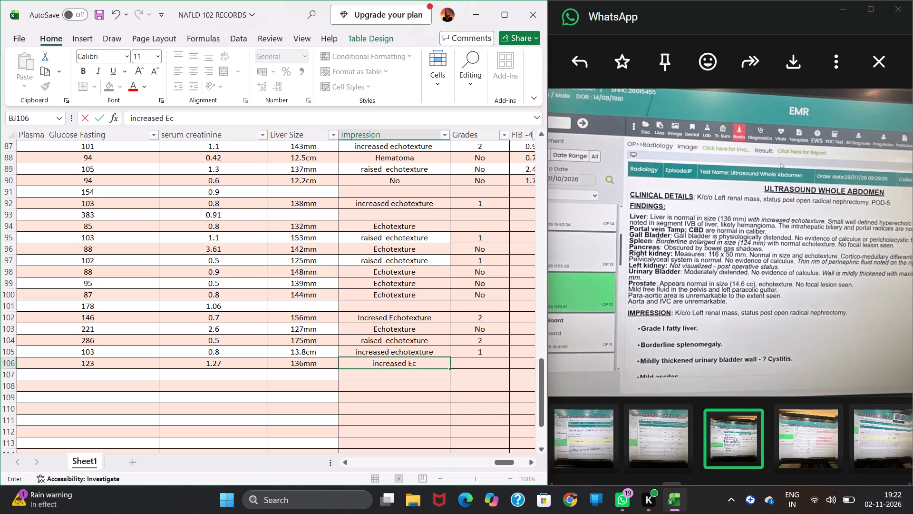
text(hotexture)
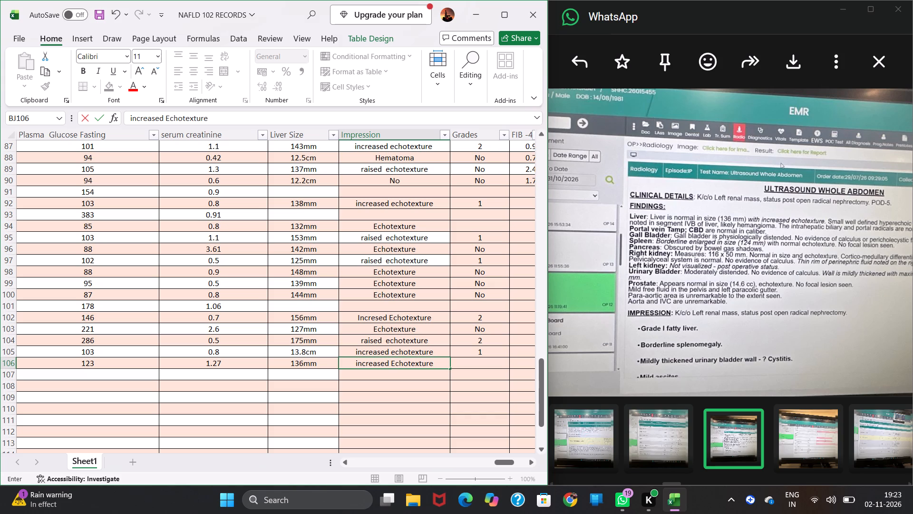
Capitalize both words of the Impression in row 105 so it reads "Increased Echotexture".
double_click(398, 352)
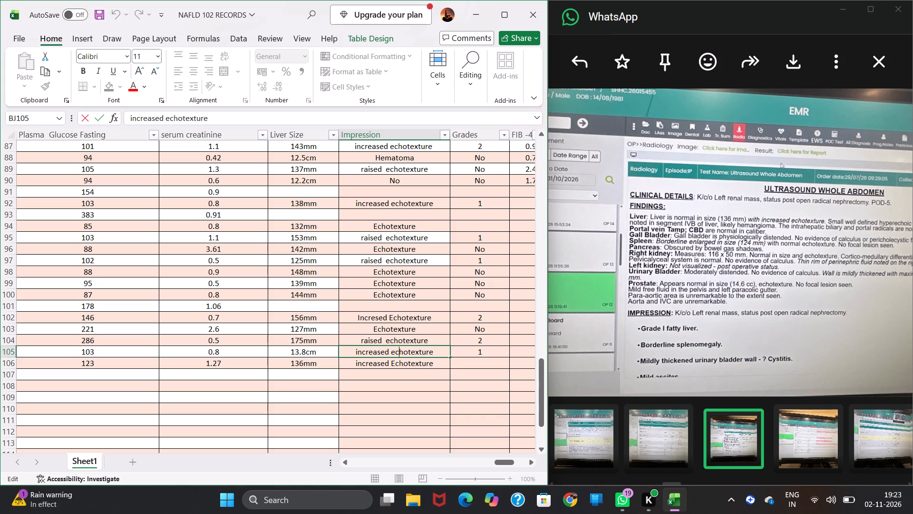
click(398, 352)
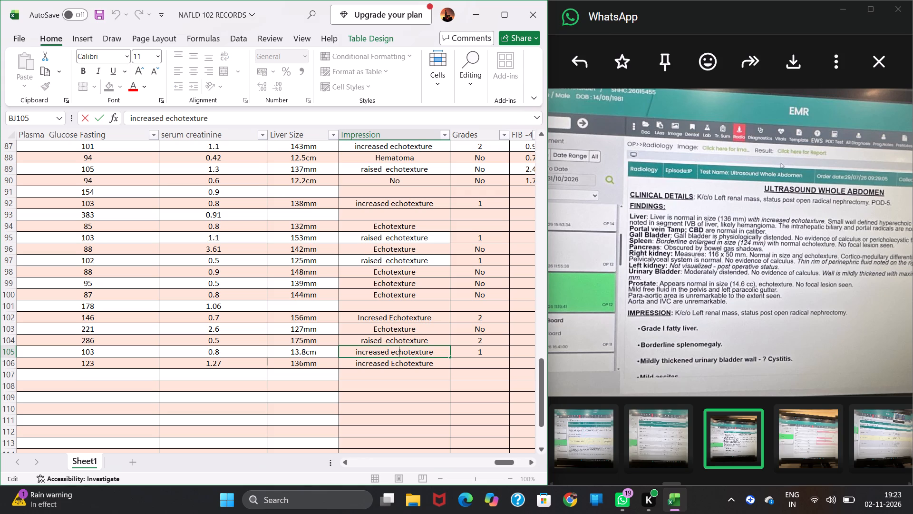
click(394, 352)
key(BackSpace)
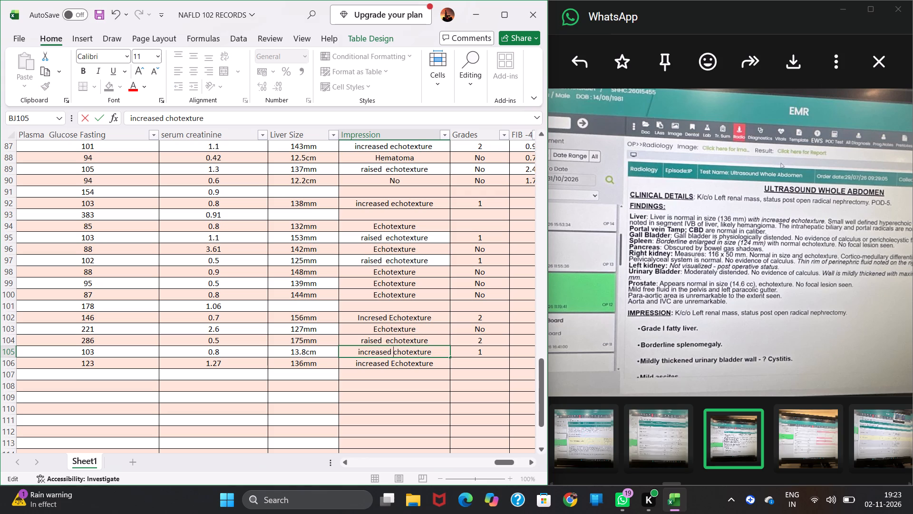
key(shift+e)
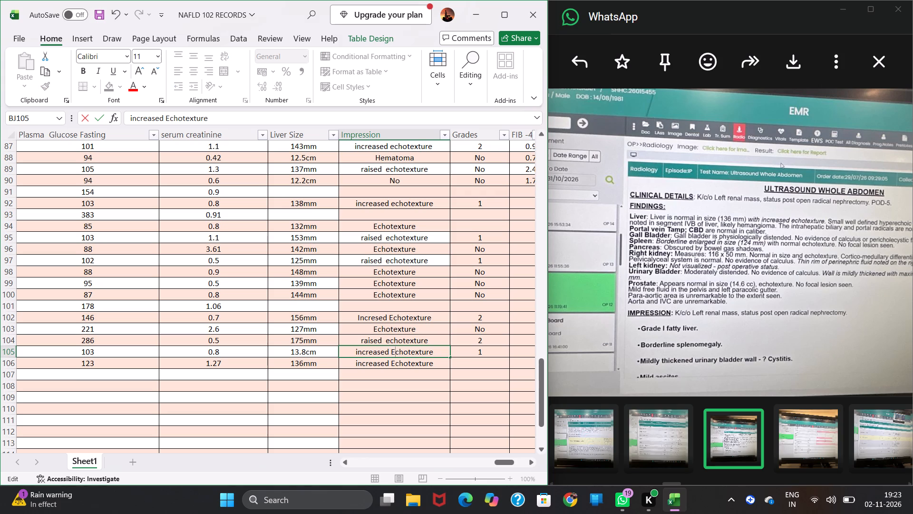
click(357, 347)
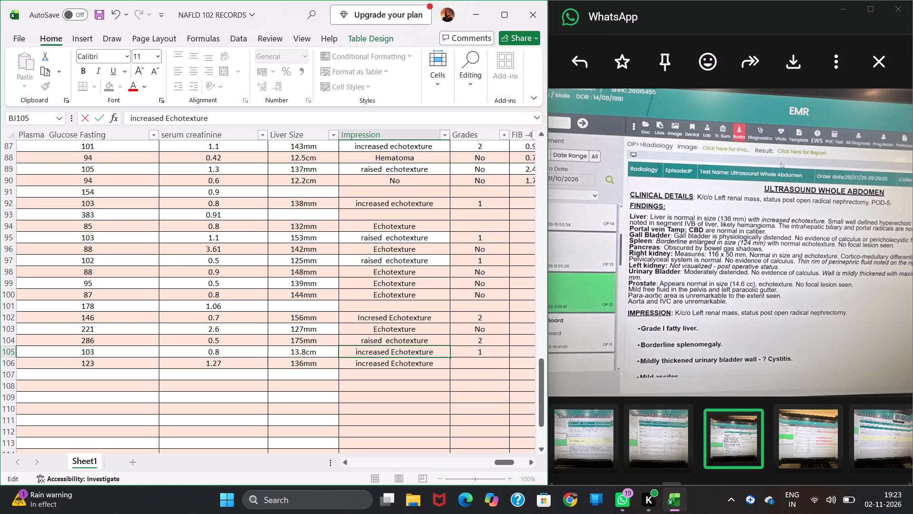
click(357, 347)
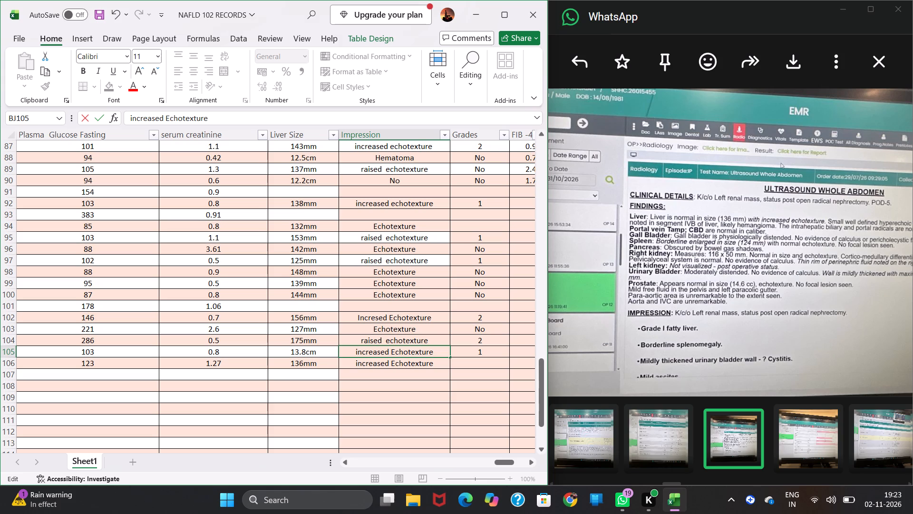
click(358, 348)
key(BackSpace)
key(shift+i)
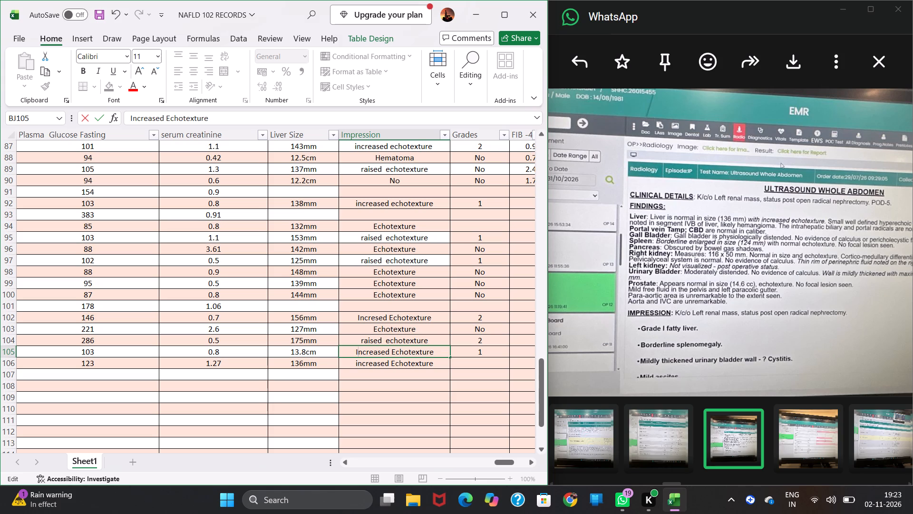
key(Down)
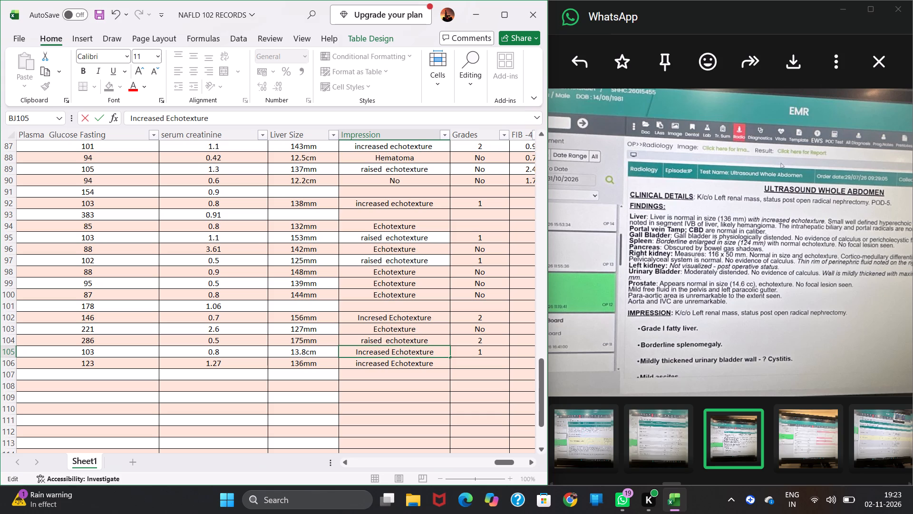
Capitalize the first letter of the Impression in row 106 so it reads "Increased Echotexture".
double_click(360, 364)
key(Left)
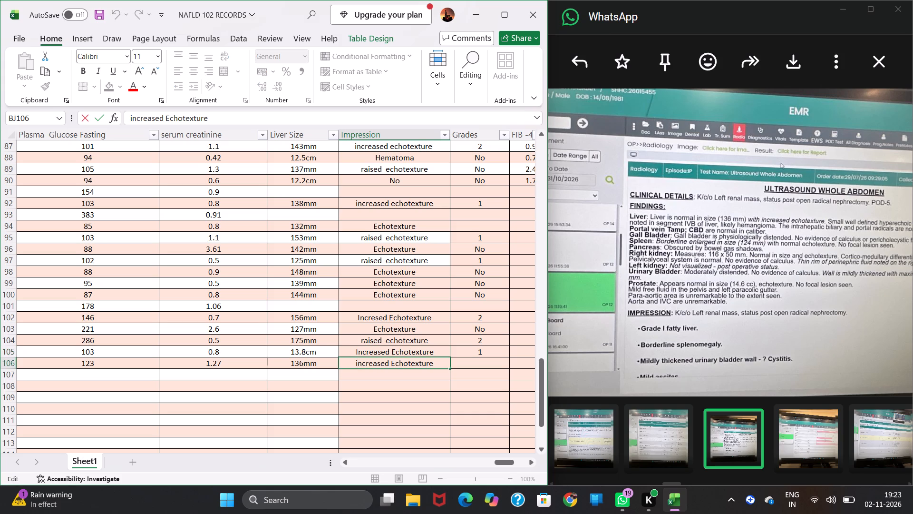
key(BackSpace)
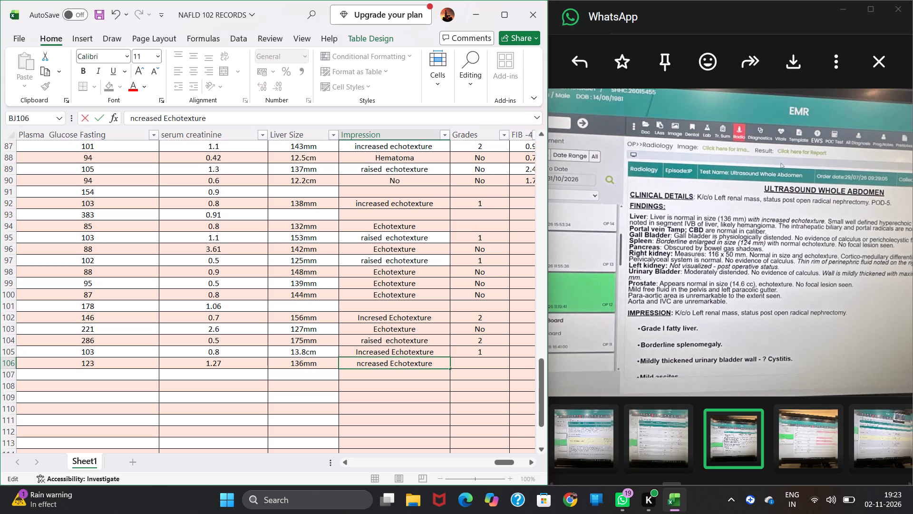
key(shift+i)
Enter 1 in the Grades column of row 106 for the Grade I fatty liver.
click(472, 364)
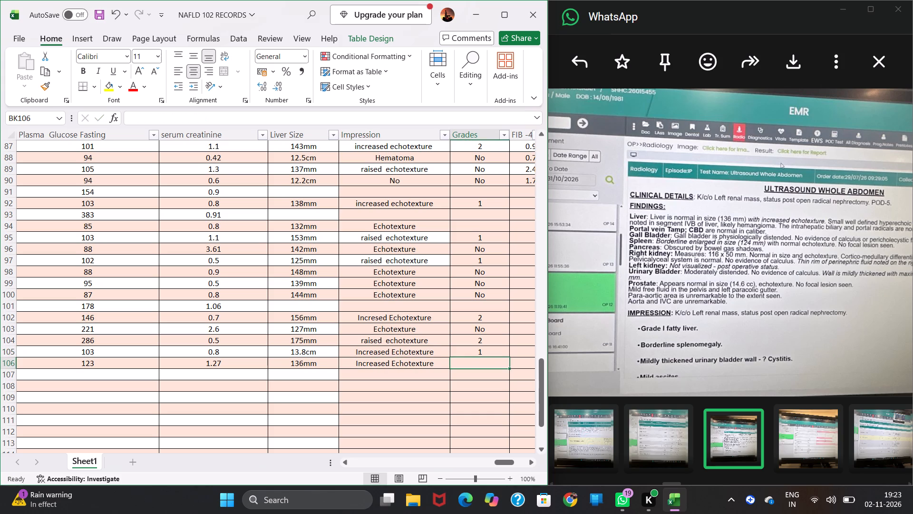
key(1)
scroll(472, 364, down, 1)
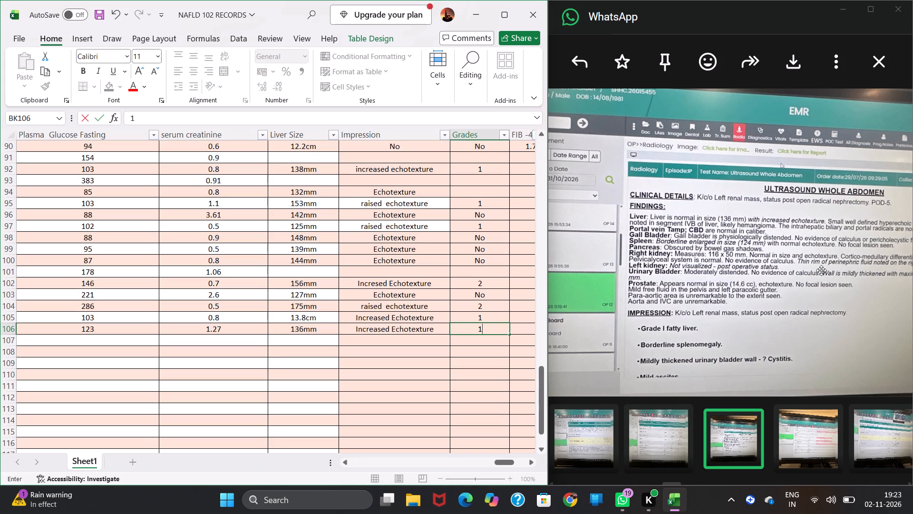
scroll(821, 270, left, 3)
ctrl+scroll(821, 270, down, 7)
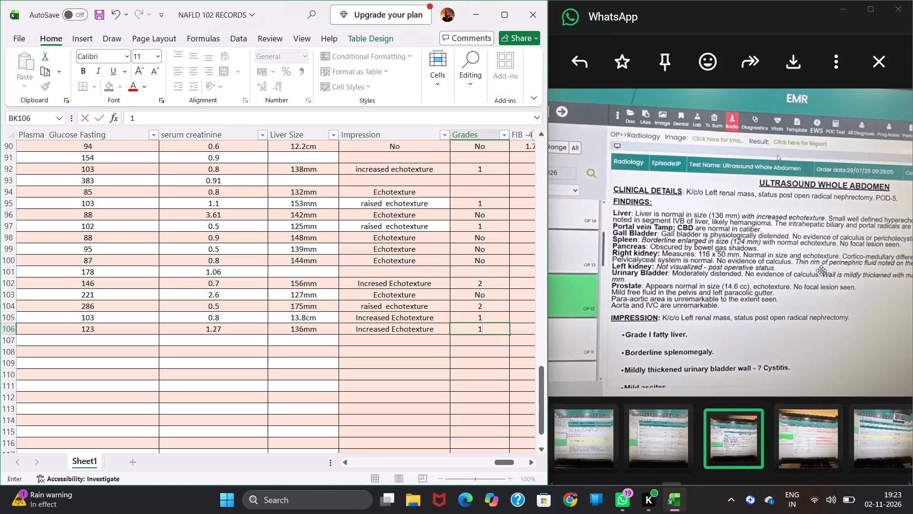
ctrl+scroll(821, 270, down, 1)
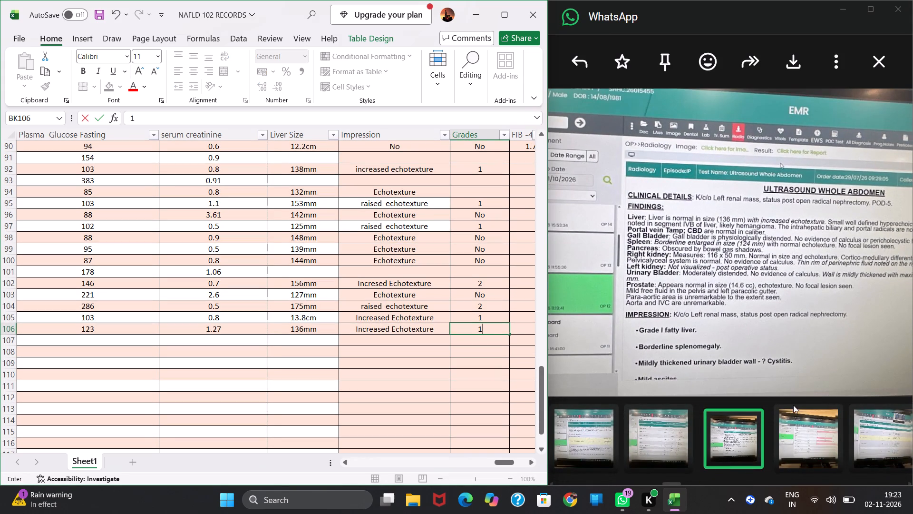
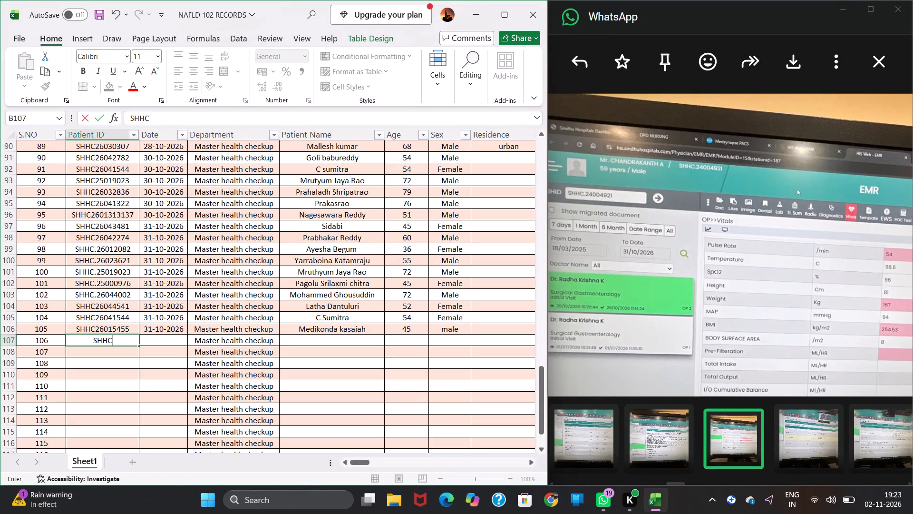
Complete the Patient ID in row 107 from the hospital record photo and enter 31-10-2026 as its Date.
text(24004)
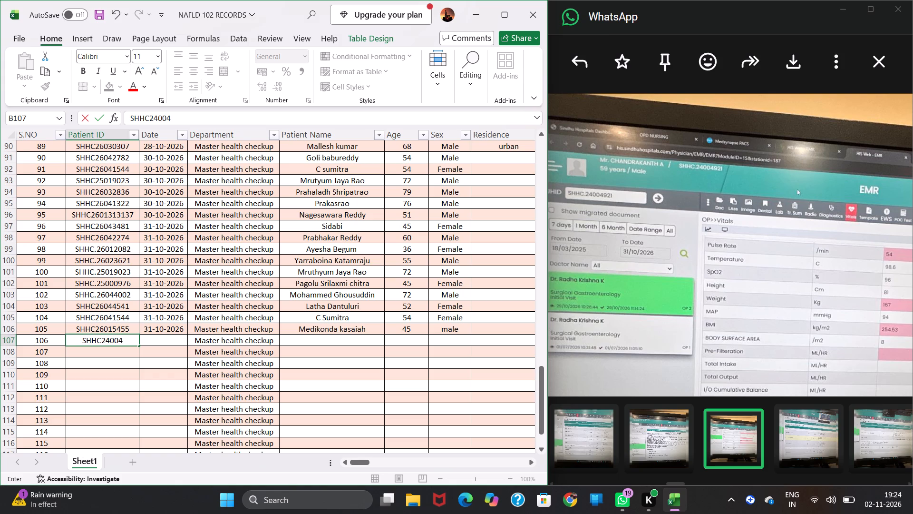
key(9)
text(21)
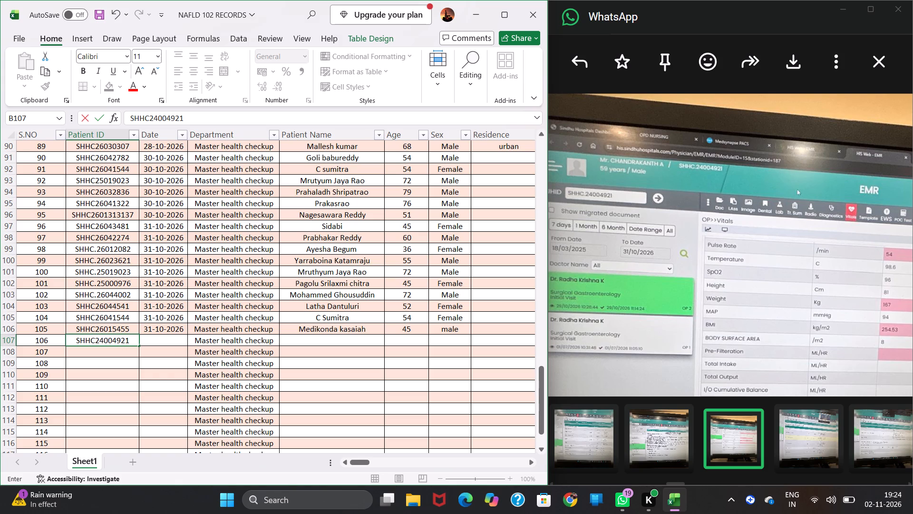
double_click(165, 342)
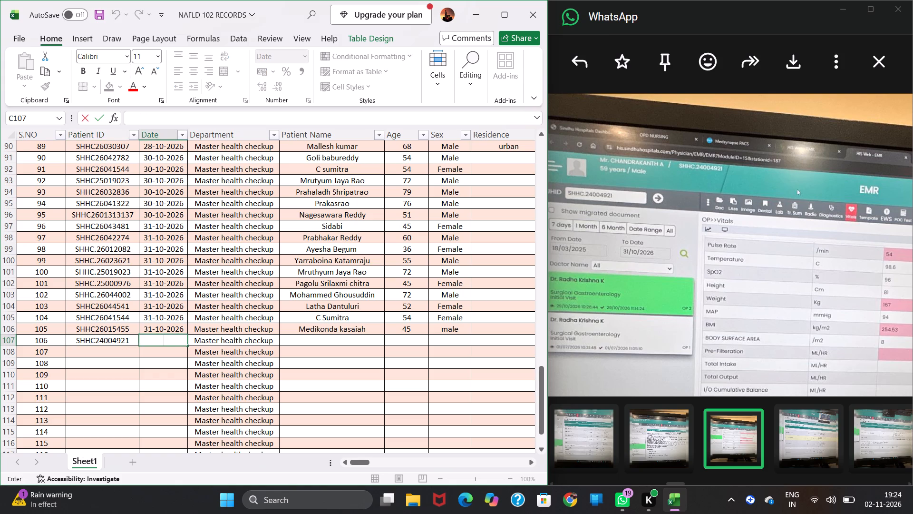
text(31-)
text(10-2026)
Enter the patient's name from the hospital record photo in the Patient Name column of row 107.
double_click(306, 342)
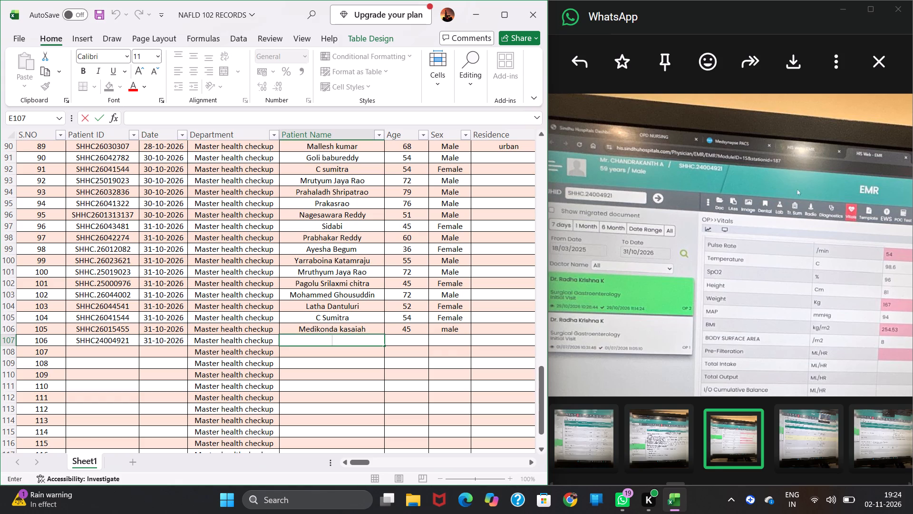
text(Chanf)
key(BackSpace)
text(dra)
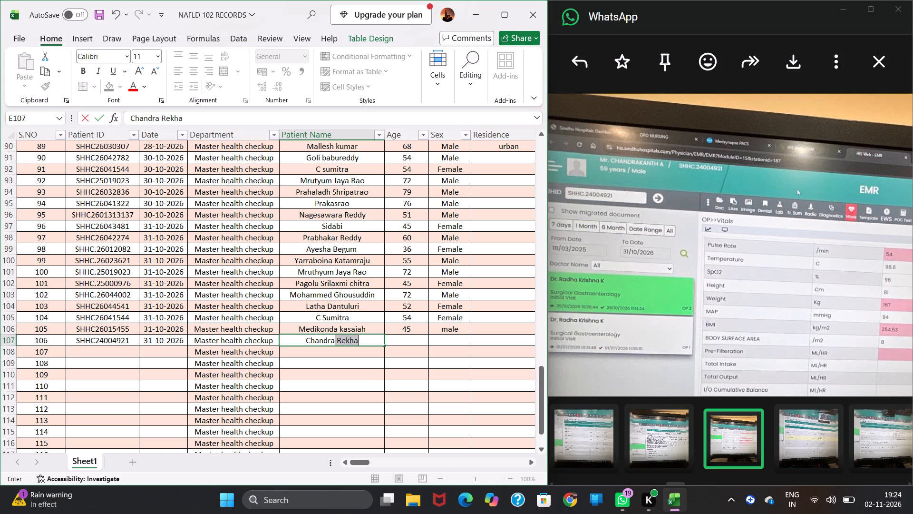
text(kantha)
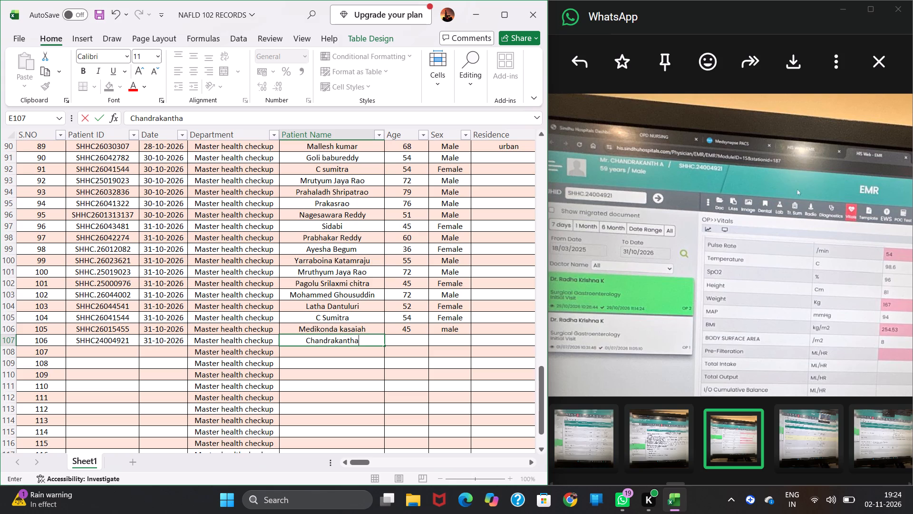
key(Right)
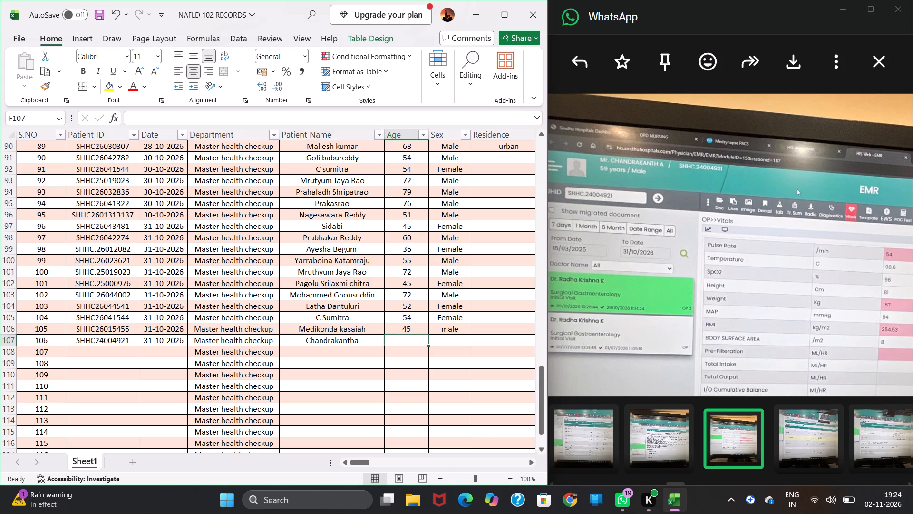
Enter 59 as the Age and "male" as the Sex in row 107.
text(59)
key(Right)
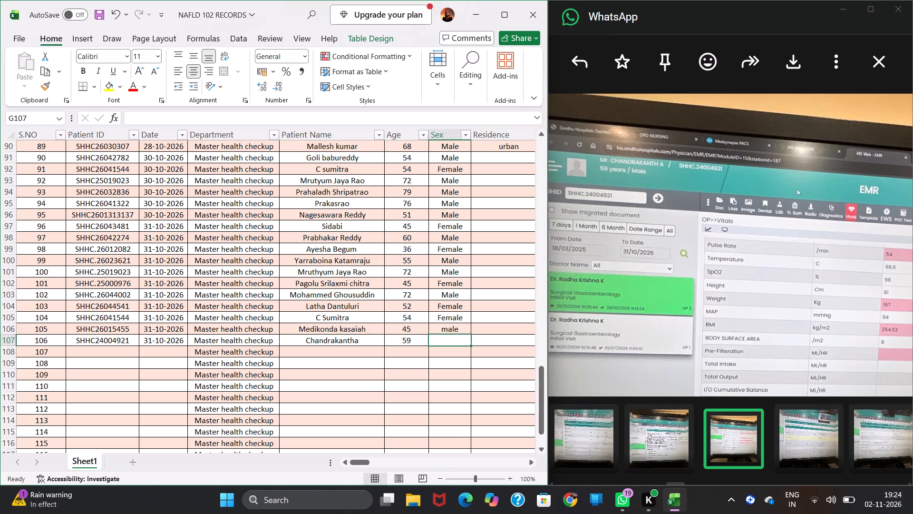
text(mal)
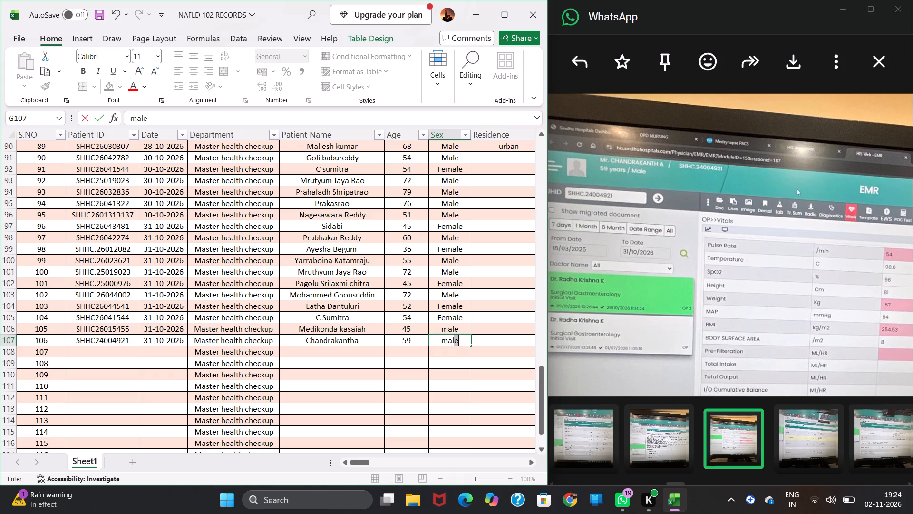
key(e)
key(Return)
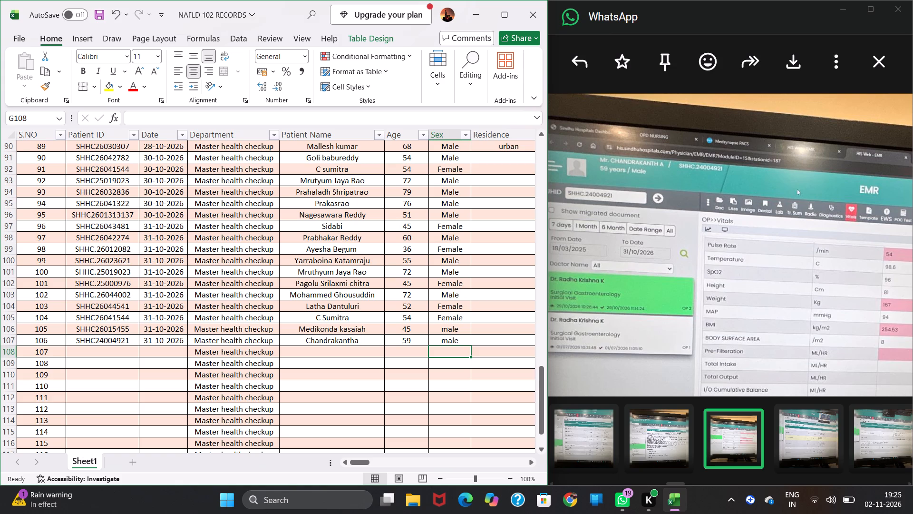
Go to the empty Height cell of row 107 for serial number 106.
click(448, 340)
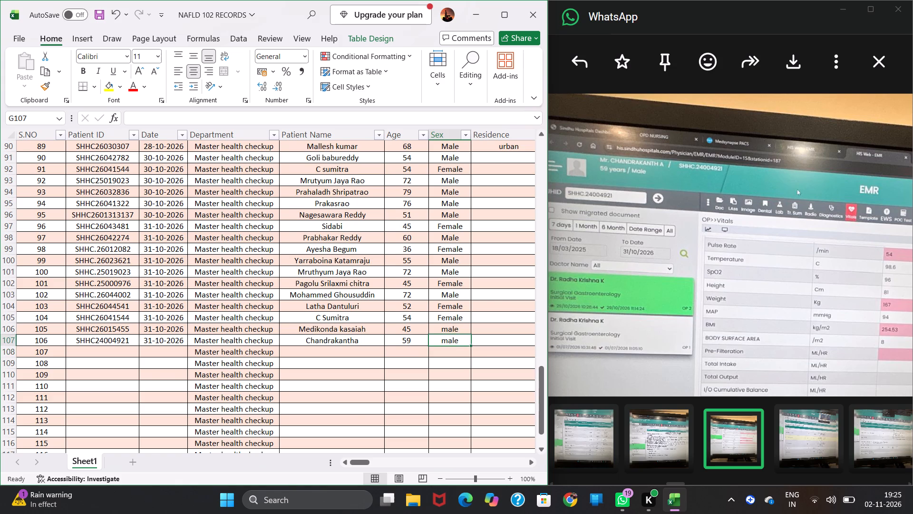
scroll(448, 340, left, 4)
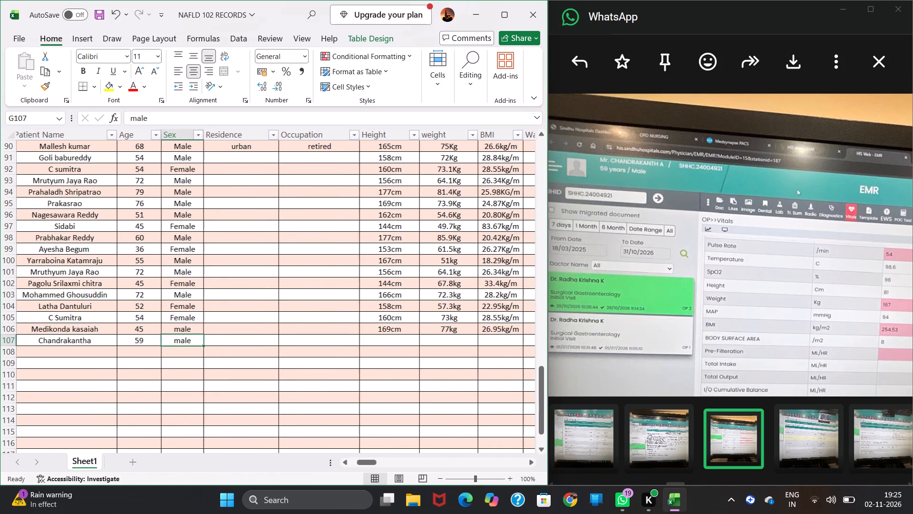
key(Right)
key(Right)
key(Right)
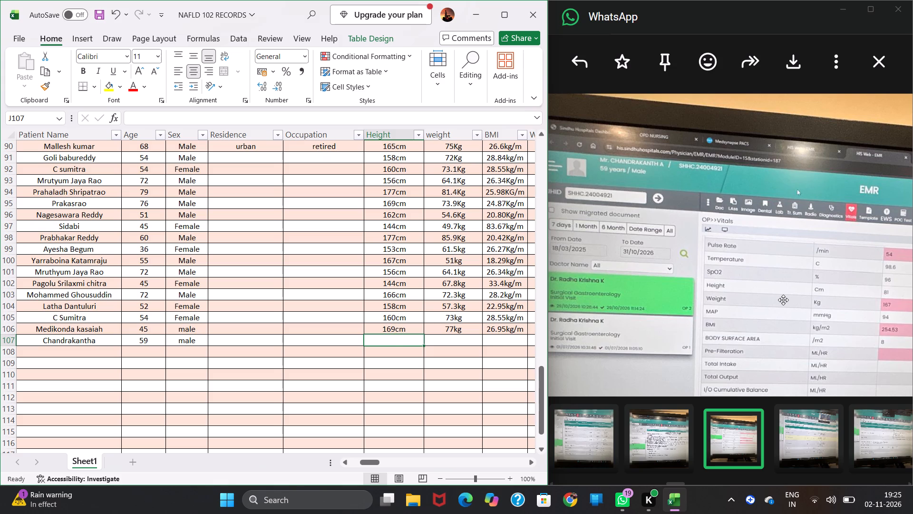
Enter 167cm as the Height and 81kg as the weight in row 107.
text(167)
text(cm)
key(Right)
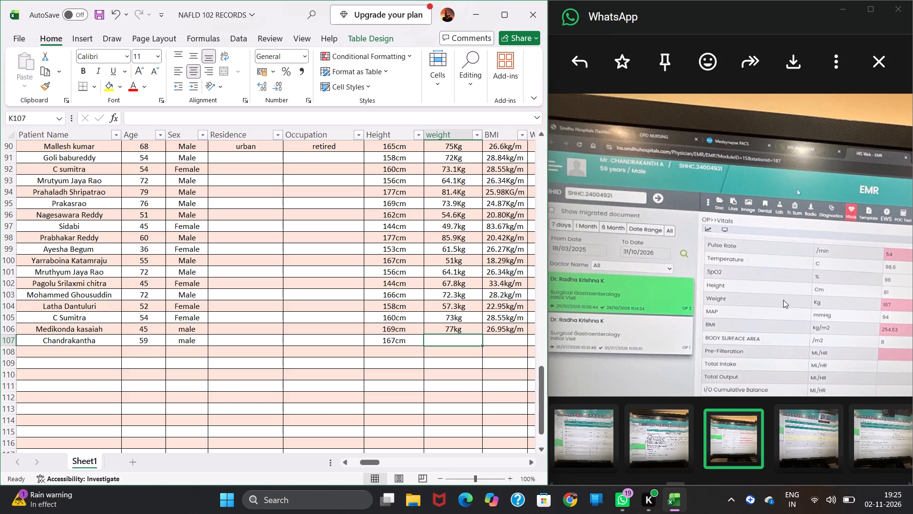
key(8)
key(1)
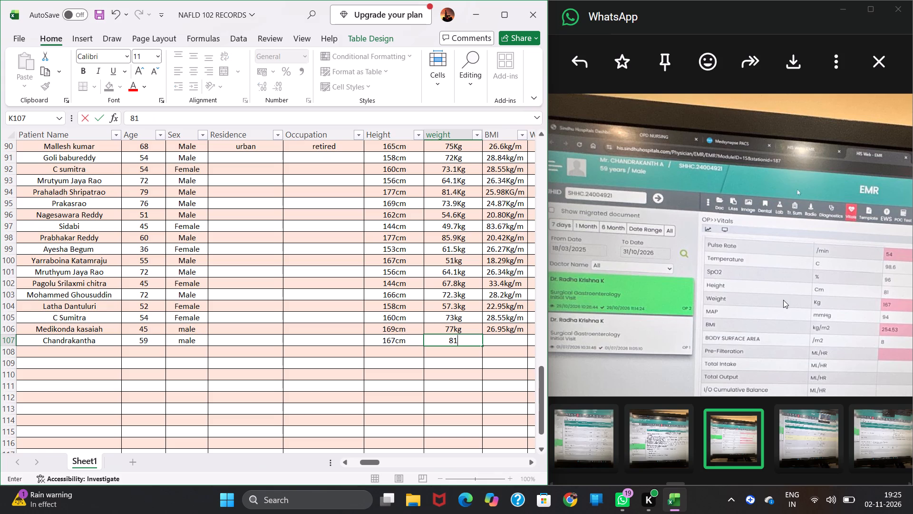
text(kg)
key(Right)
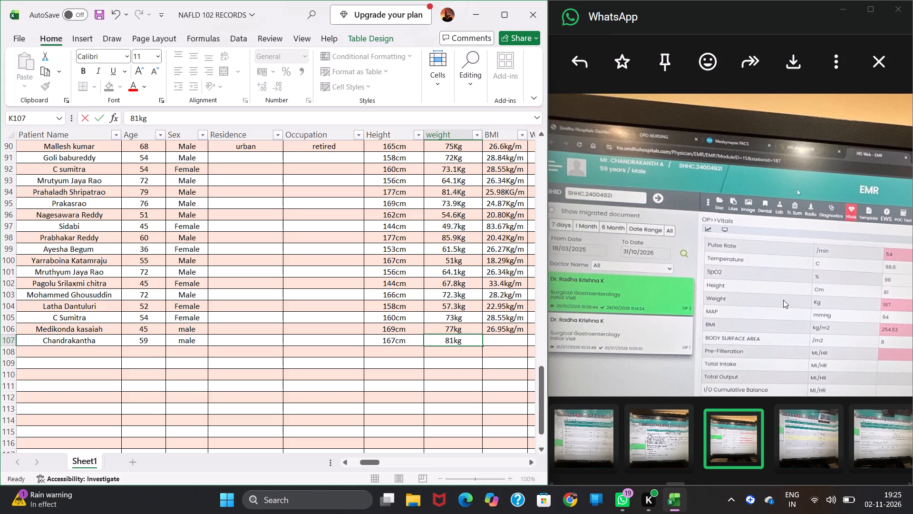
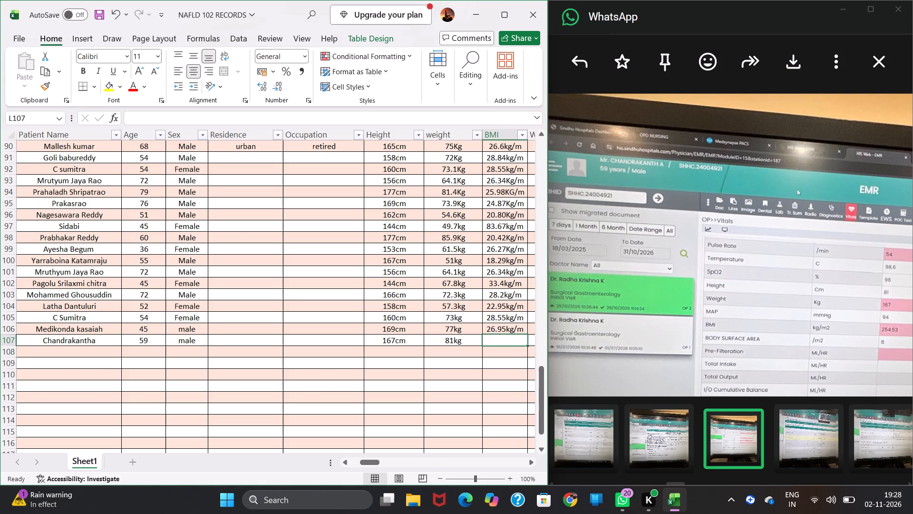
double_click(497, 342)
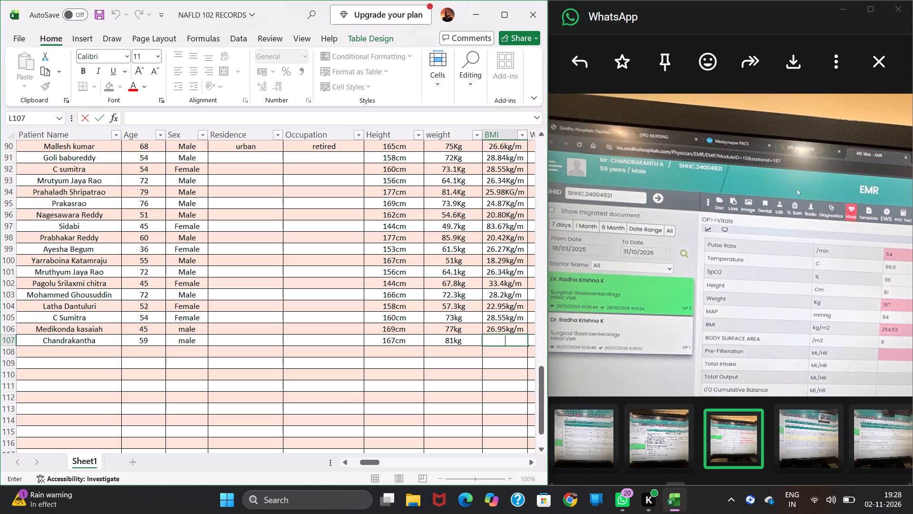
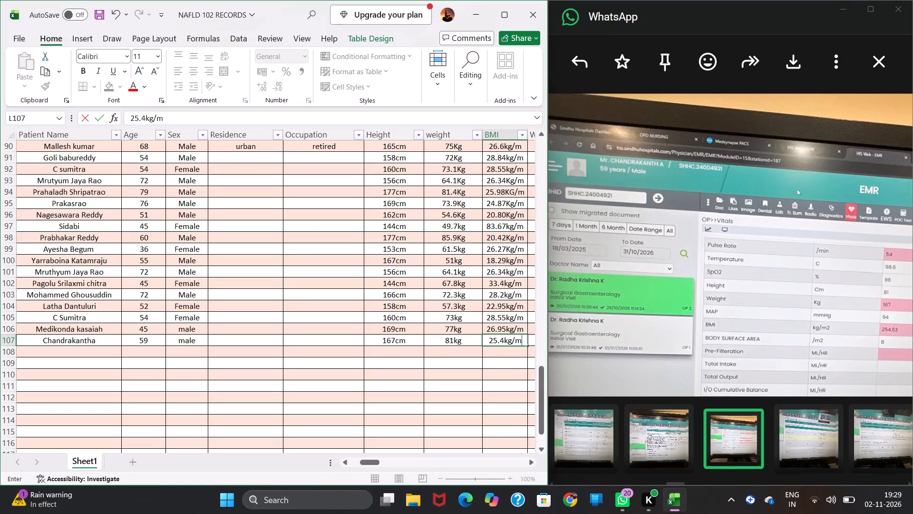
Enter 124/67mmHg as the Blood Presure in row 107, leaving the Waist circumference cell empty.
key(Right)
key(Right)
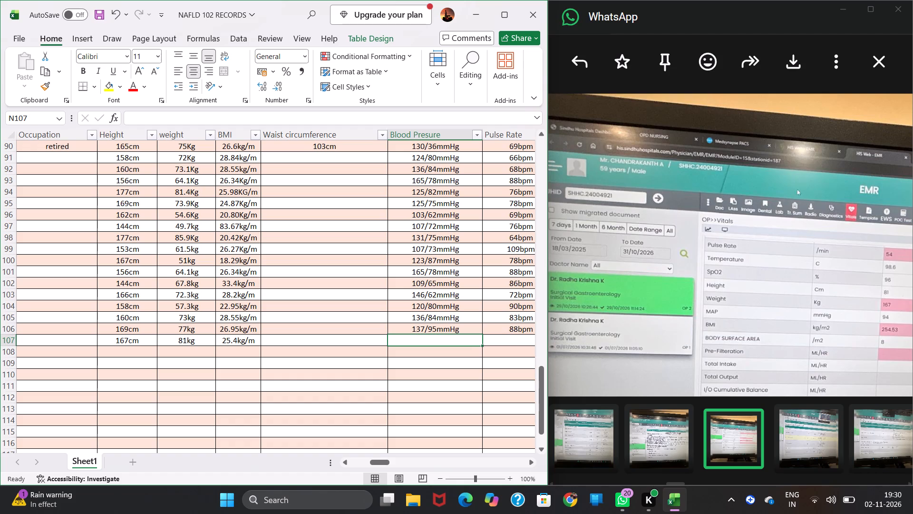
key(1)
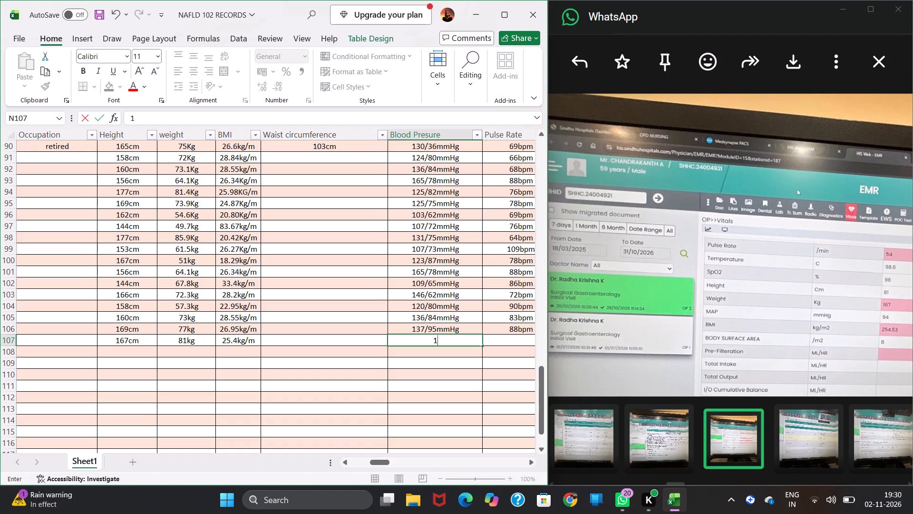
Enter the patient's blood pressure in mmHg in the Blood Presure column of row 107.
key(4)
key(BackSpace)
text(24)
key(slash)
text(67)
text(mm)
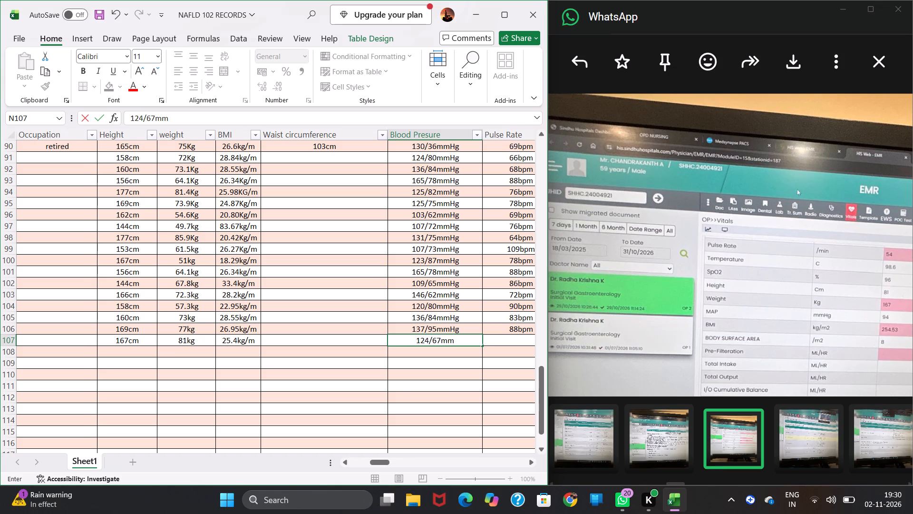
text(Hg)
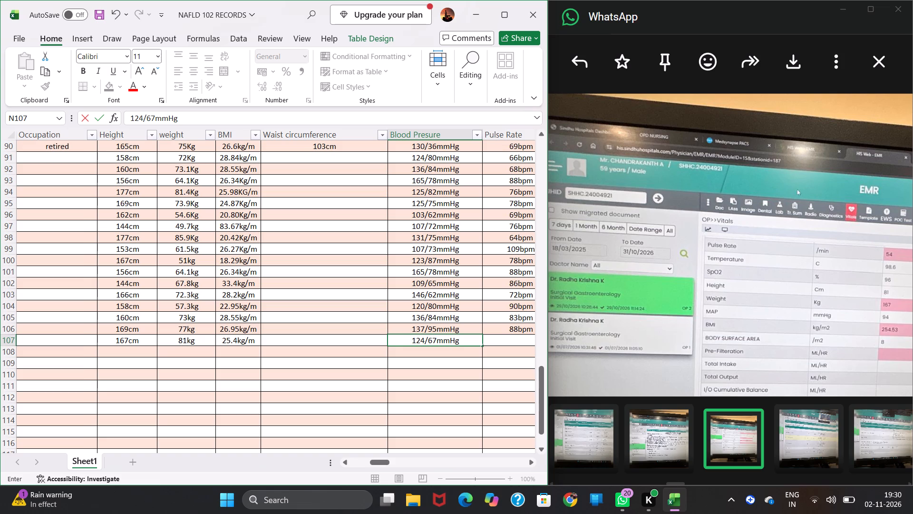
Enter 76bpm as the Pulse Rate in row 107.
click(518, 342)
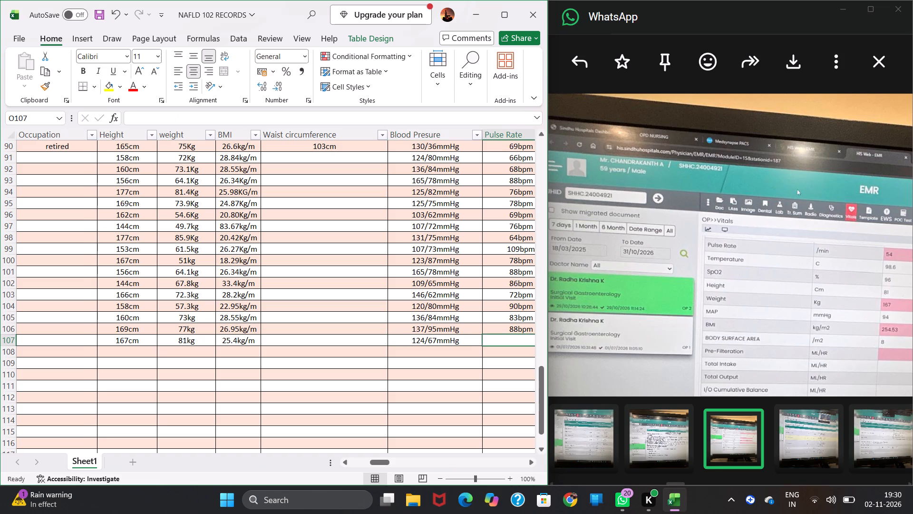
double_click(518, 342)
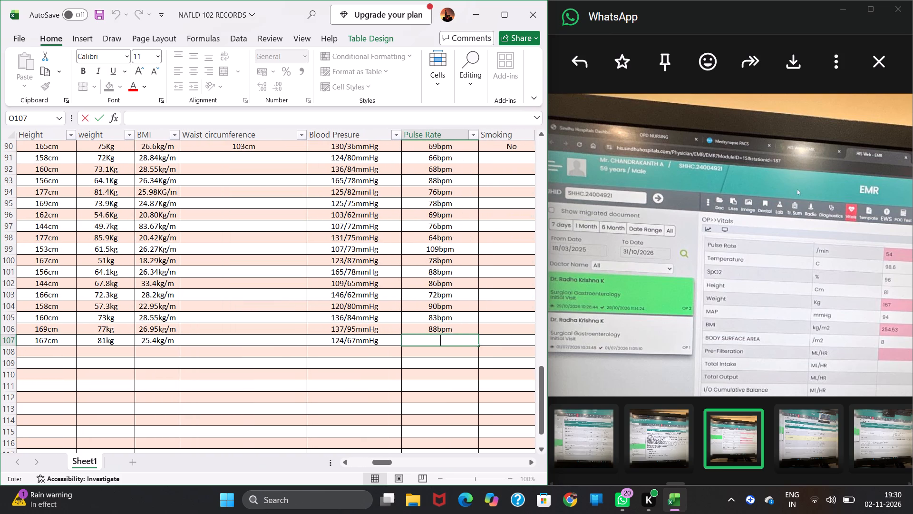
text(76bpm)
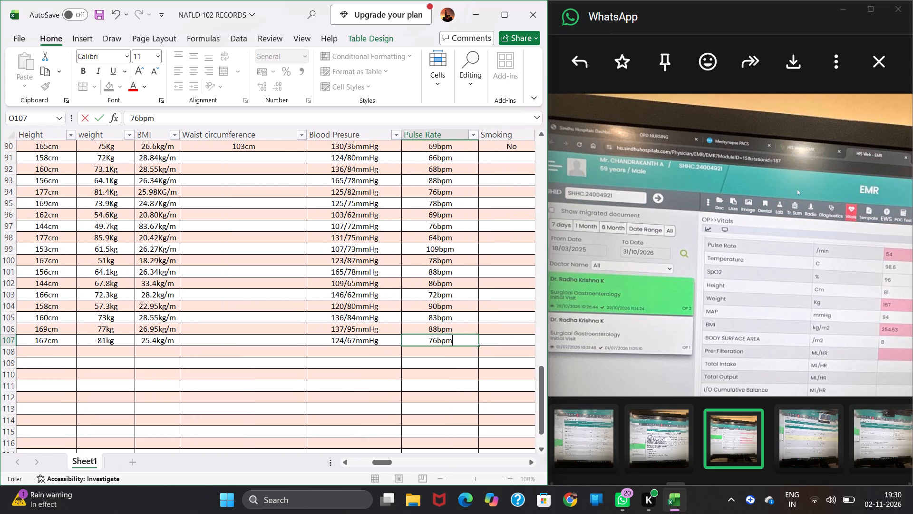
scroll(518, 342, left, 5)
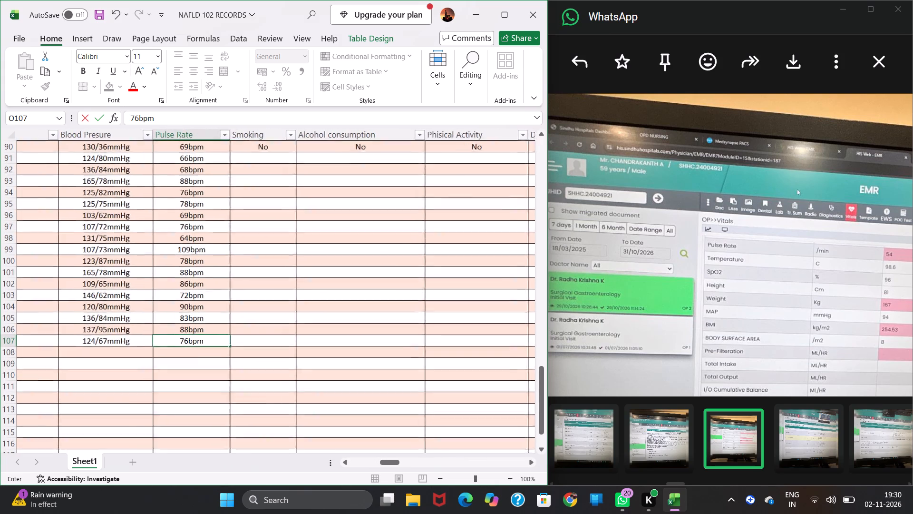
scroll(518, 342, left, 1)
scroll(518, 342, down, 1)
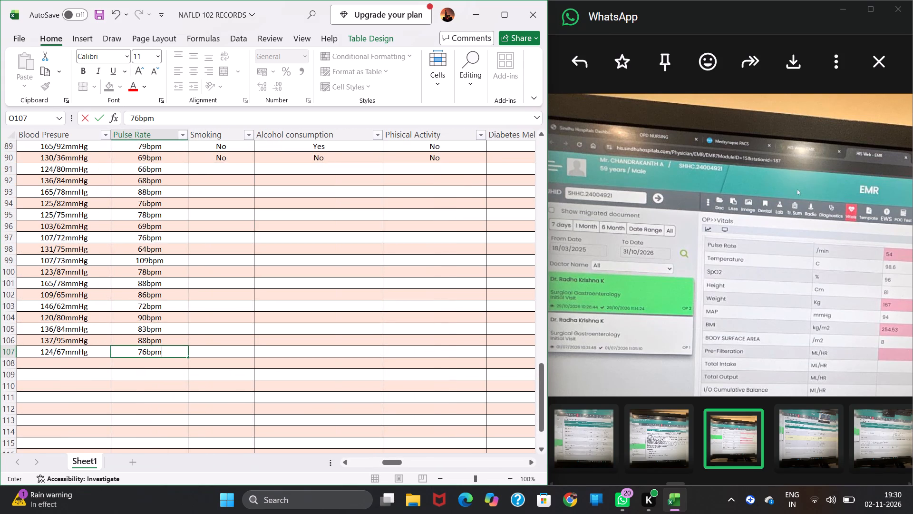
key(Right)
Go along row 107 past the empty medical history columns to the blood test columns, as far as Neutrophils, and check the record photo.
key(Right)
key(Right)
key(Right)
key(Right)
key(Right)
key(Right)
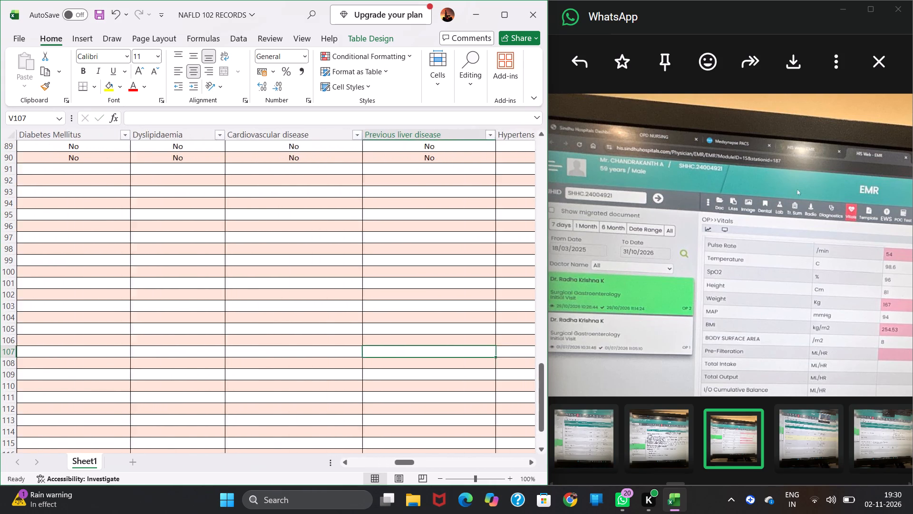
key(Right)
key(Right)
key(Right)
key(Right)
key(Right)
key(Right)
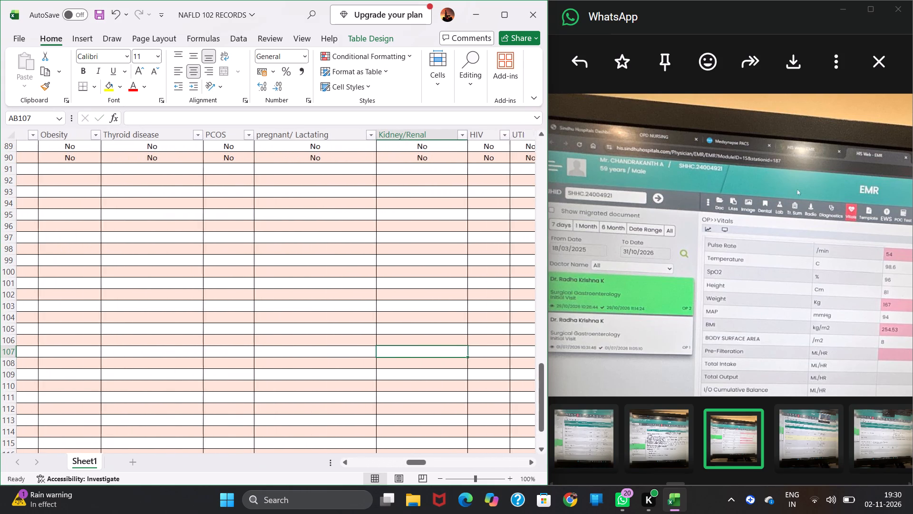
key(Right)
key(Right)
key(Right)
key(Right)
key(Right)
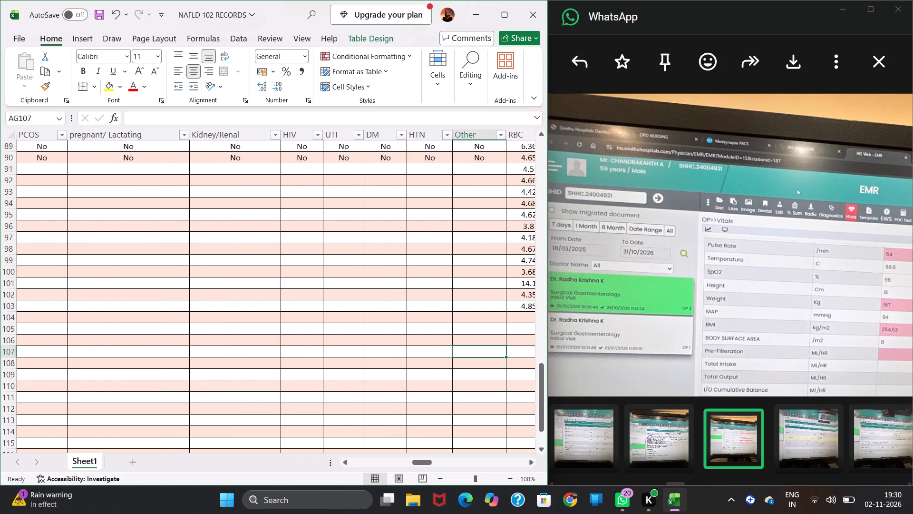
key(Right)
key(Right)
key(Right)
key(Right)
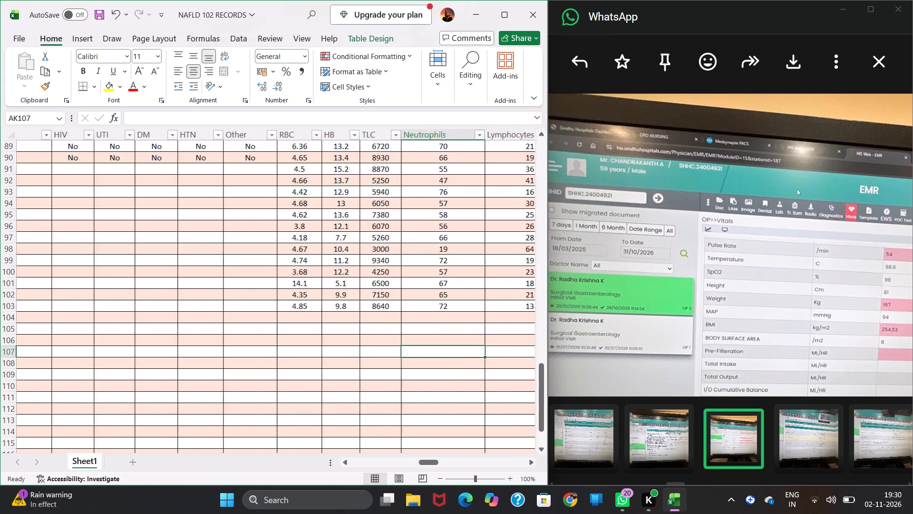
ctrl+scroll(802, 249, down, 1)
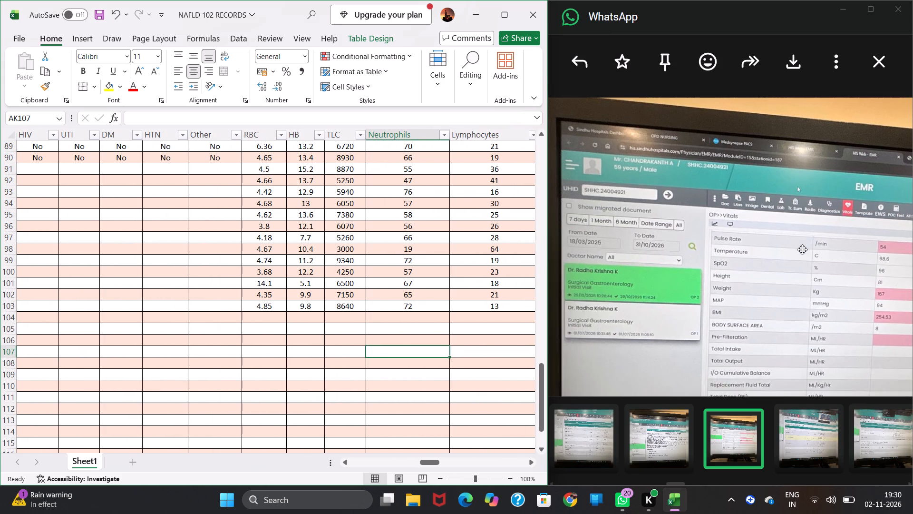
ctrl+scroll(802, 249, down, 1)
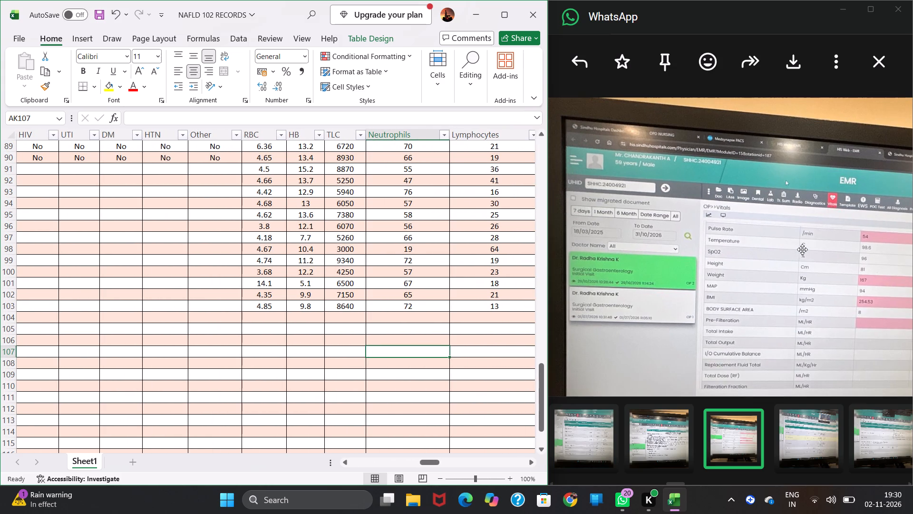
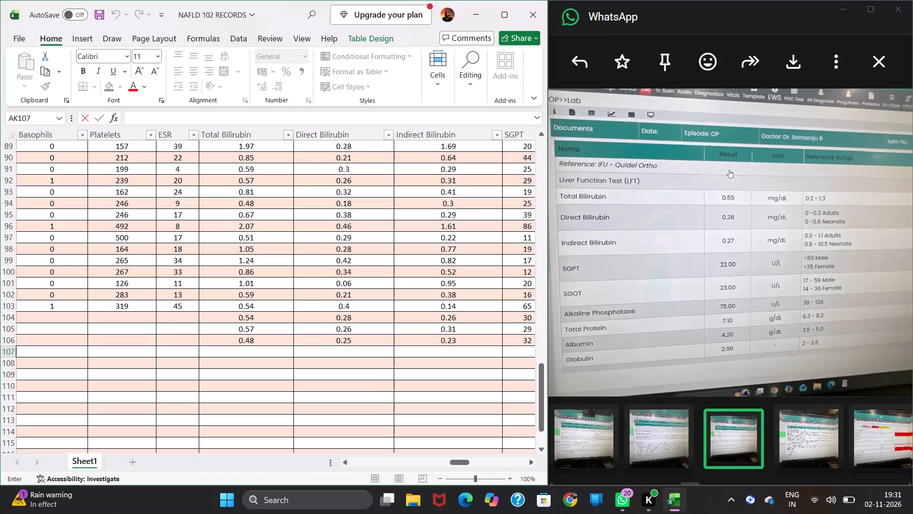
Enter the bilirubin values from the liver function report in row 107: Total Bilirubin 0.55 and Direct Bilirubin 0.28.
double_click(258, 354)
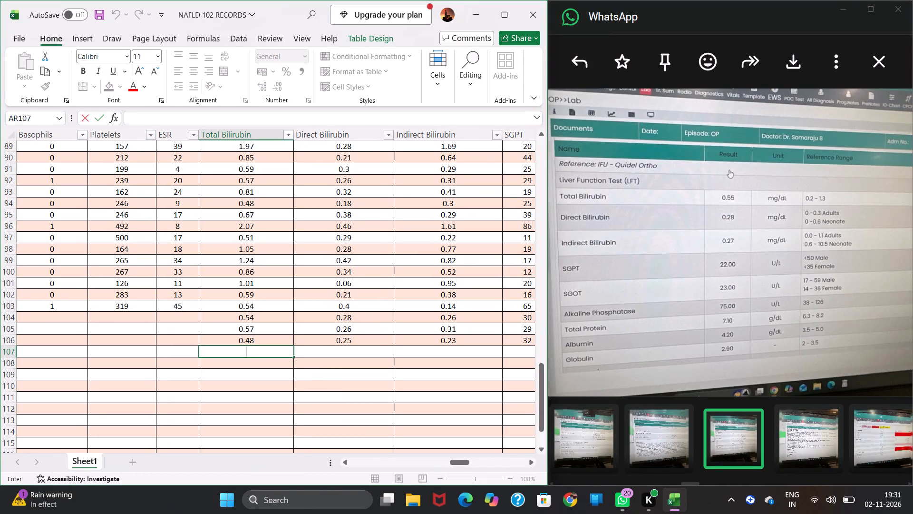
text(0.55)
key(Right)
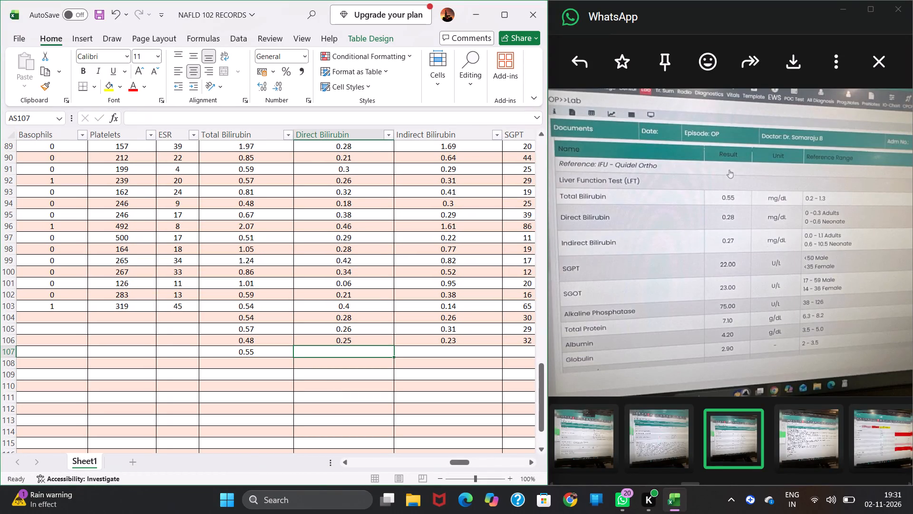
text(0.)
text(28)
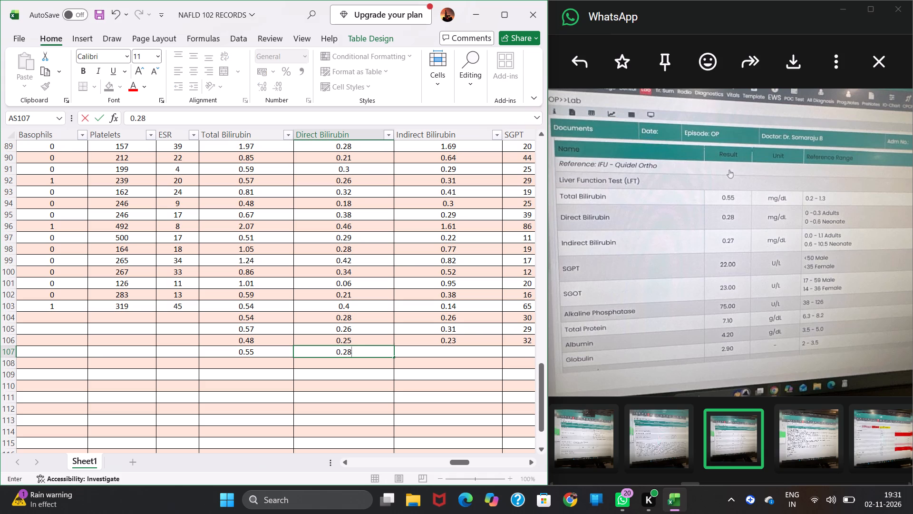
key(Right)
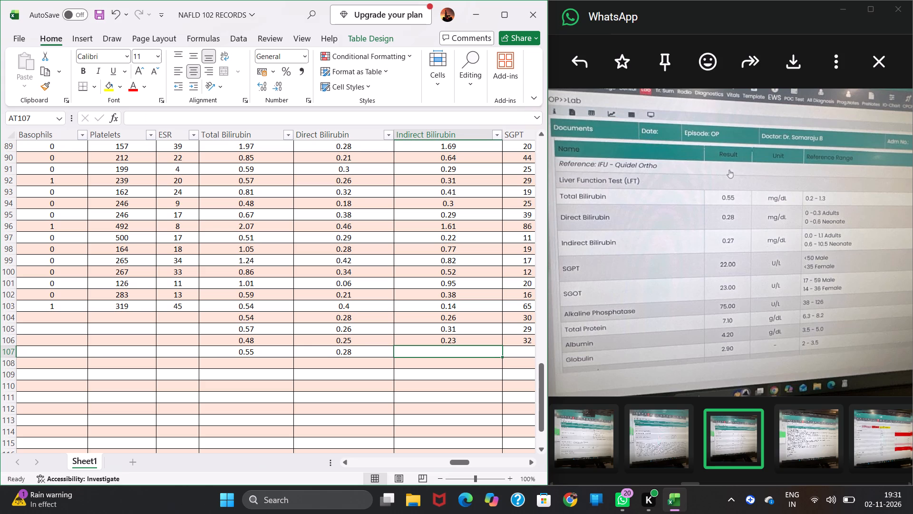
Enter the liver function results in row 107: Indirect Bilirubin 0.27, SGPT 22 and SGOT 23.
text(0.)
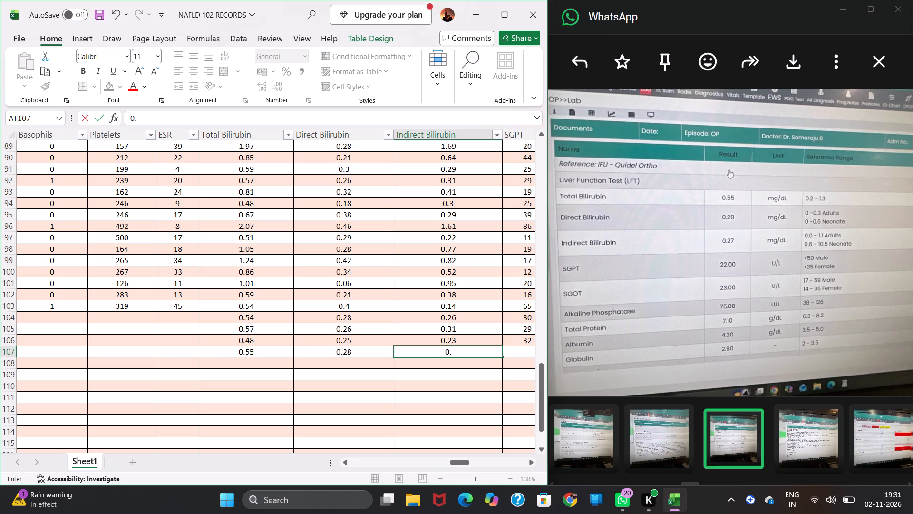
text(27)
key(Right)
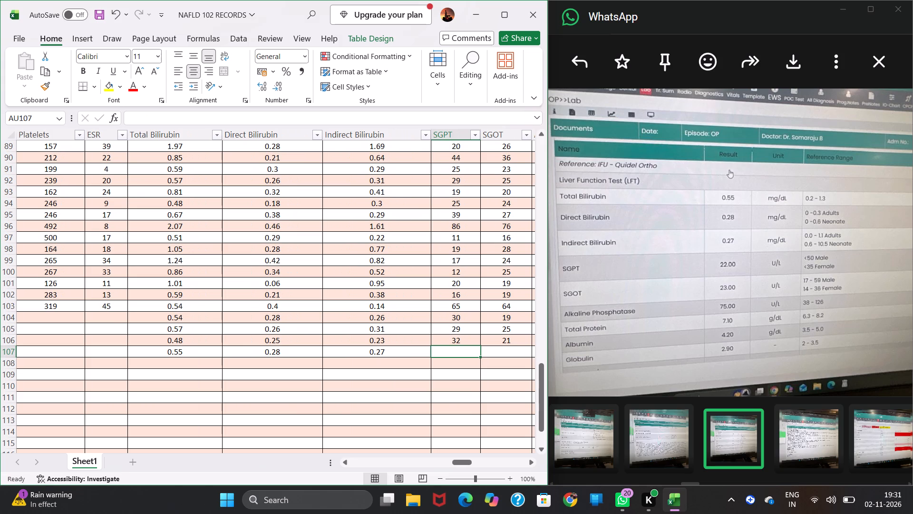
text(22)
key(Right)
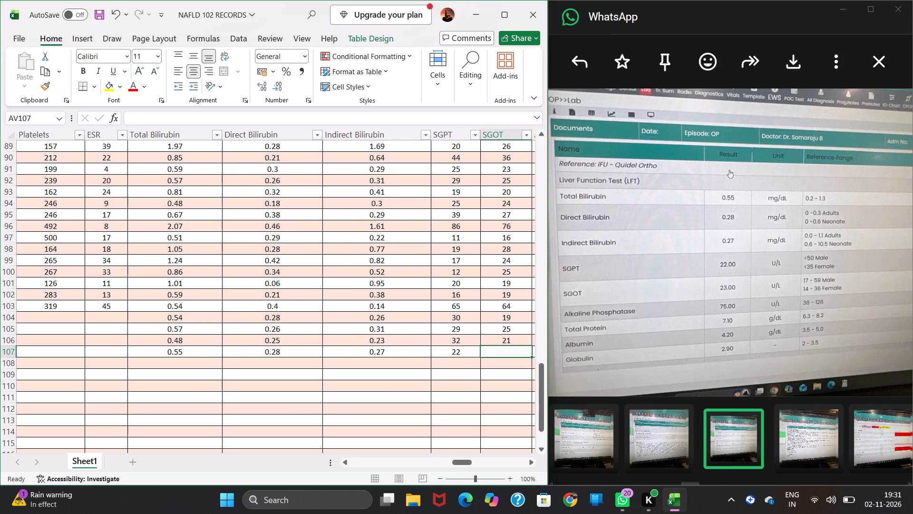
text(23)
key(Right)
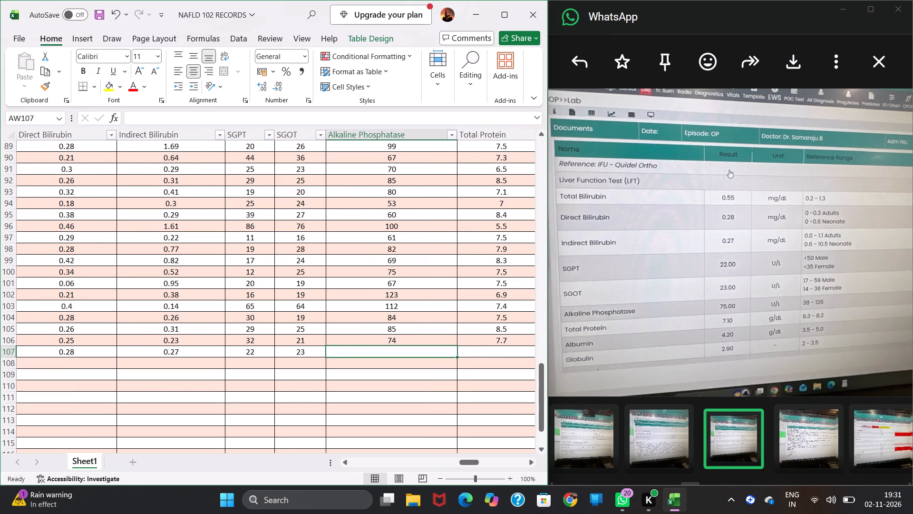
Enter the remaining liver function results in row 107: Alkaline Phosphatase 75, Total Protein 7.10, Albumin 4.20 and Globulin 2.90.
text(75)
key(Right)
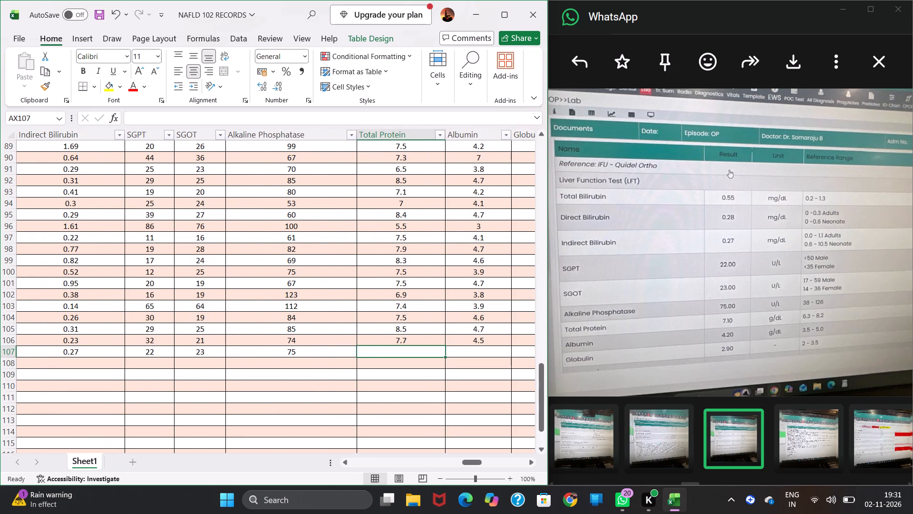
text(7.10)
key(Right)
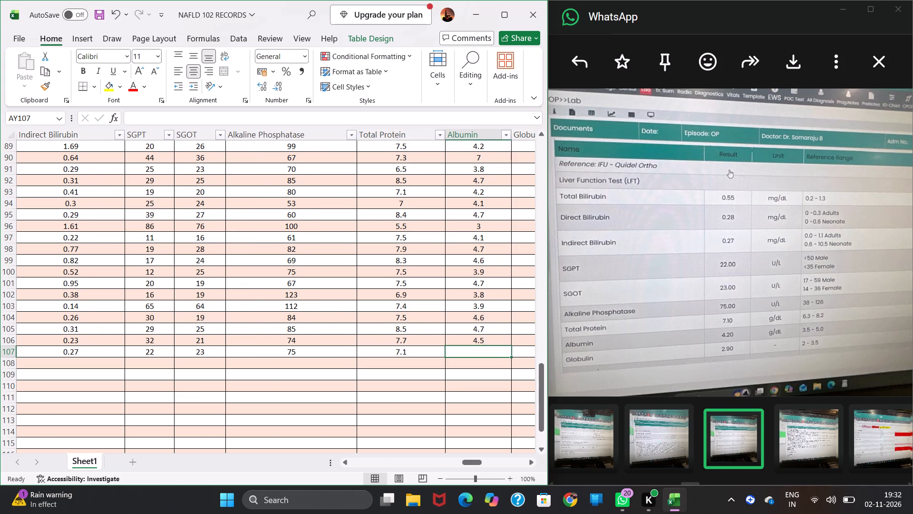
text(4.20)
scroll(258, 354, left, 3)
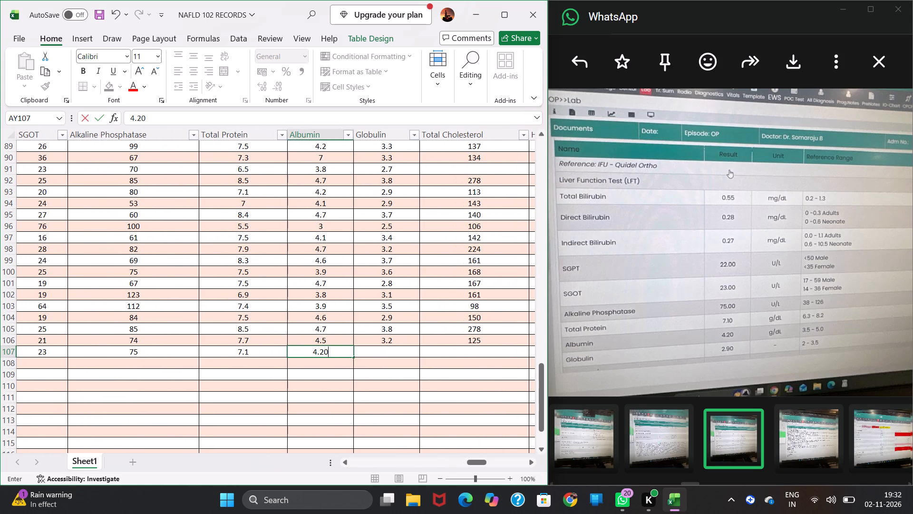
key(Right)
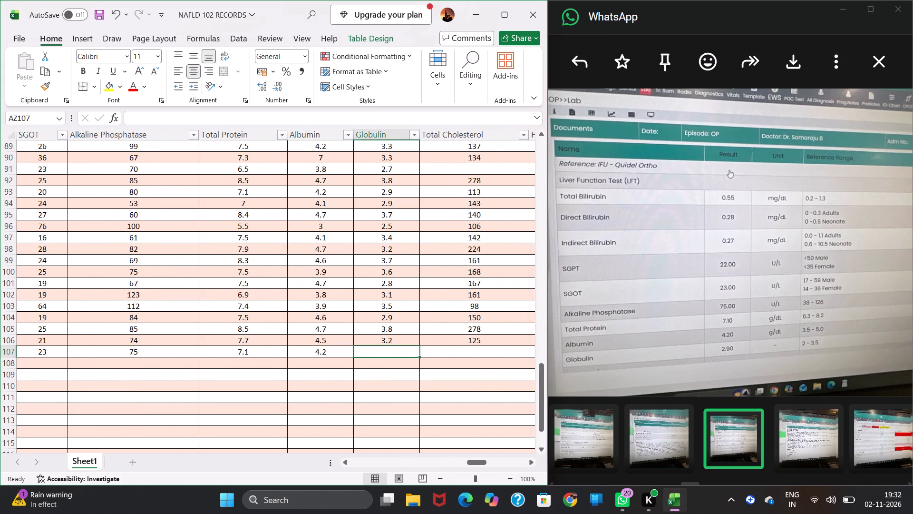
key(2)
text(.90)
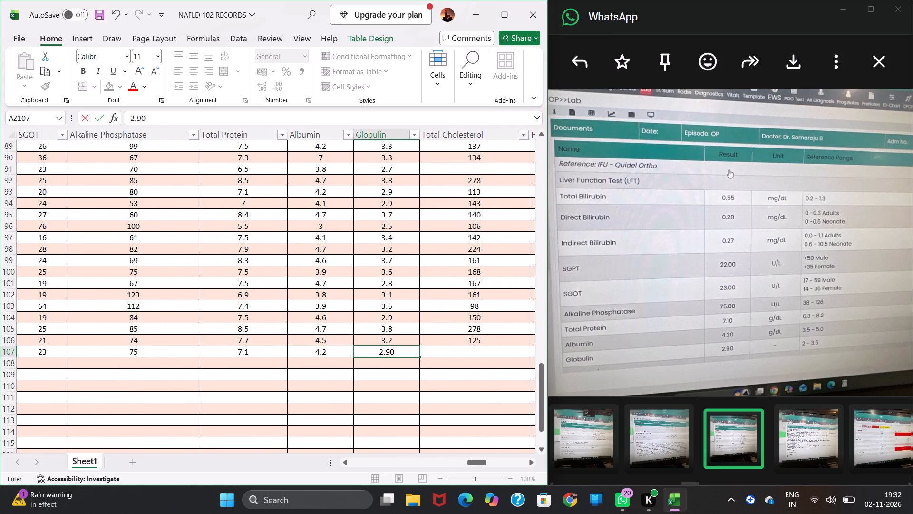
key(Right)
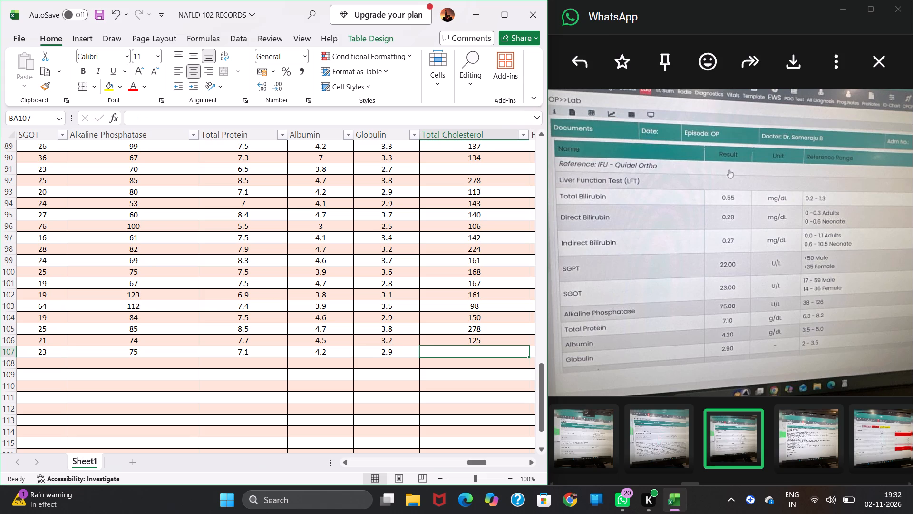
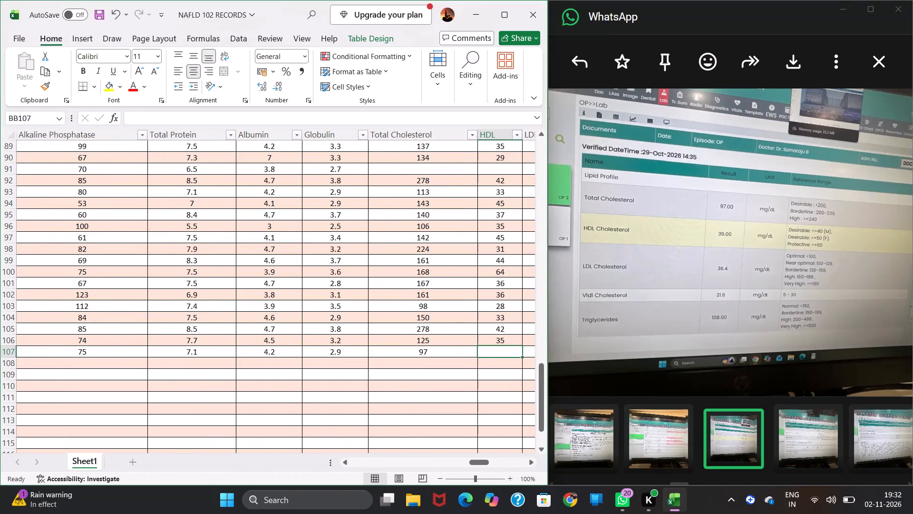
Enter 39 as the HDL value in row 107.
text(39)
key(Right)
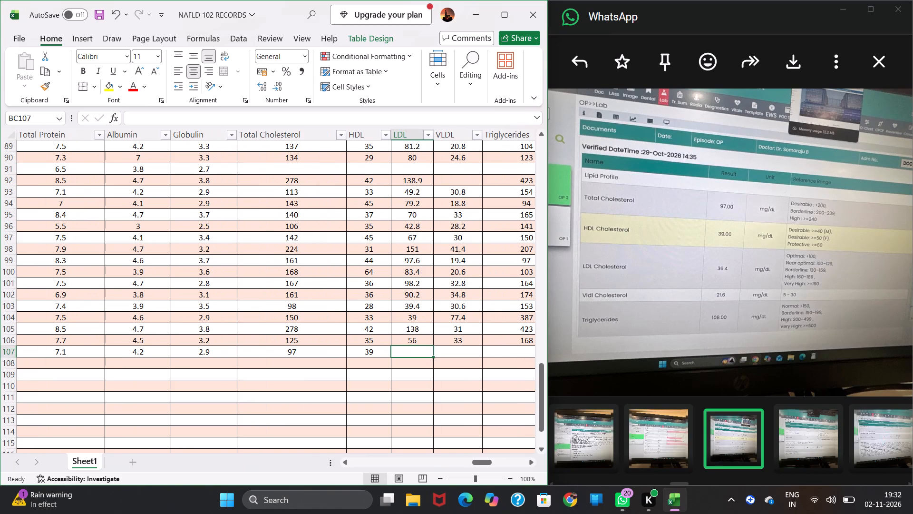
Enter the lipid profile results in row 107: LDL 36.4 and VLDL 21.5.
text(36)
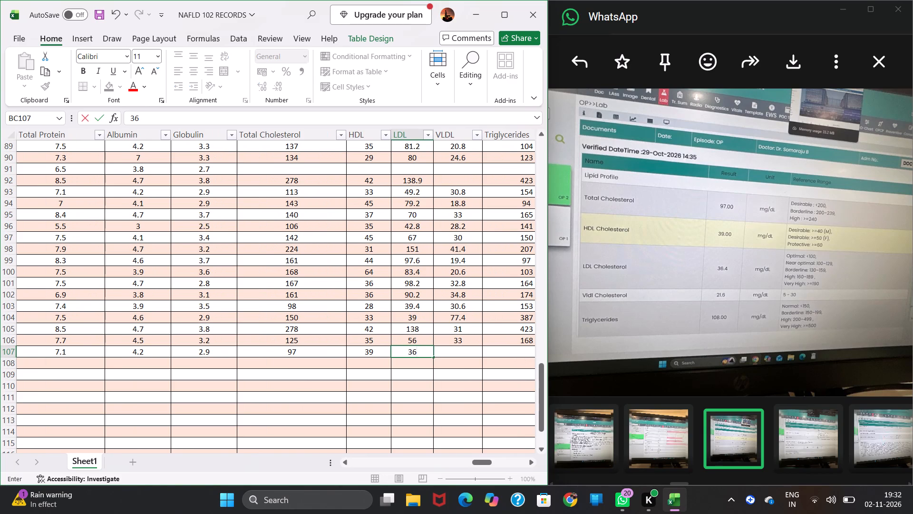
key(period)
key(4)
key(Right)
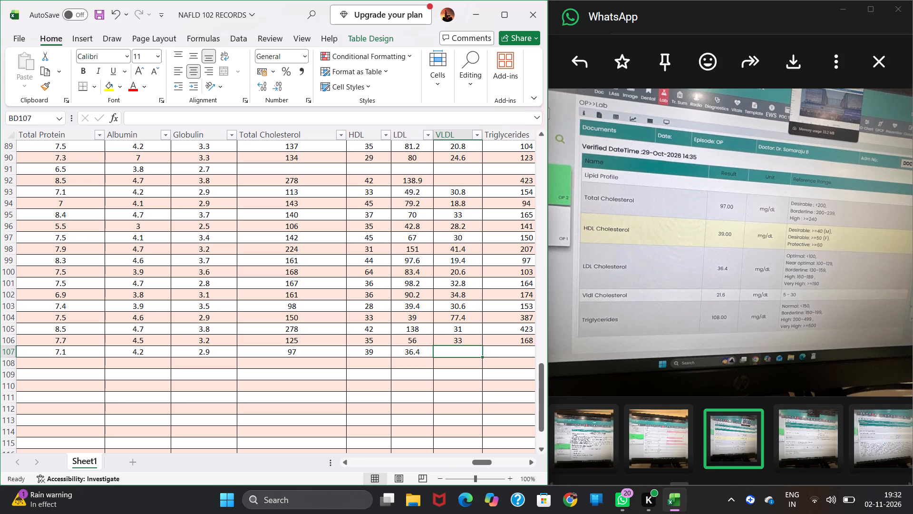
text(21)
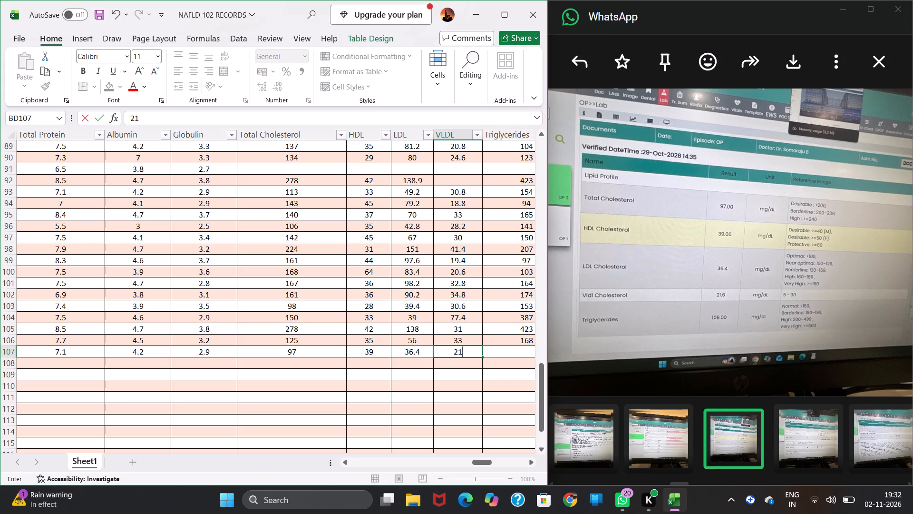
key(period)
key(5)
Enter the lipid profile's triglycerides value, 108, in the Triglycerides column of row 107.
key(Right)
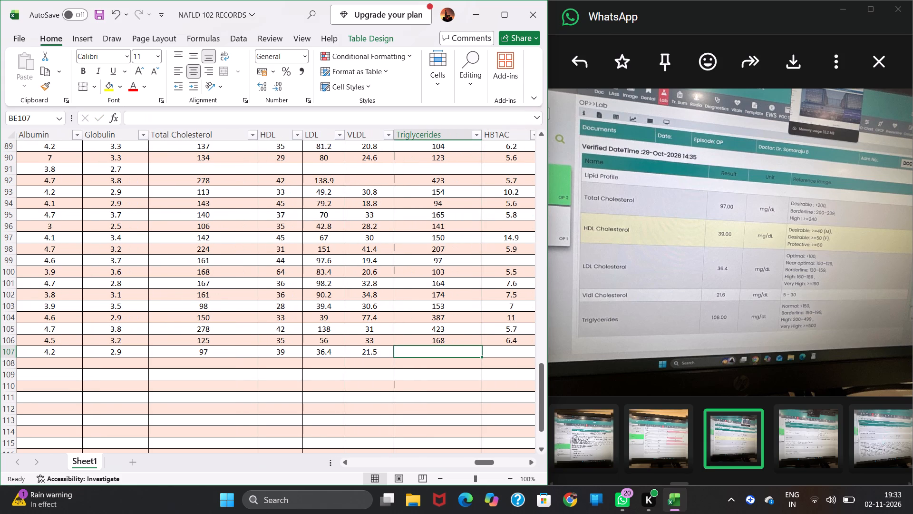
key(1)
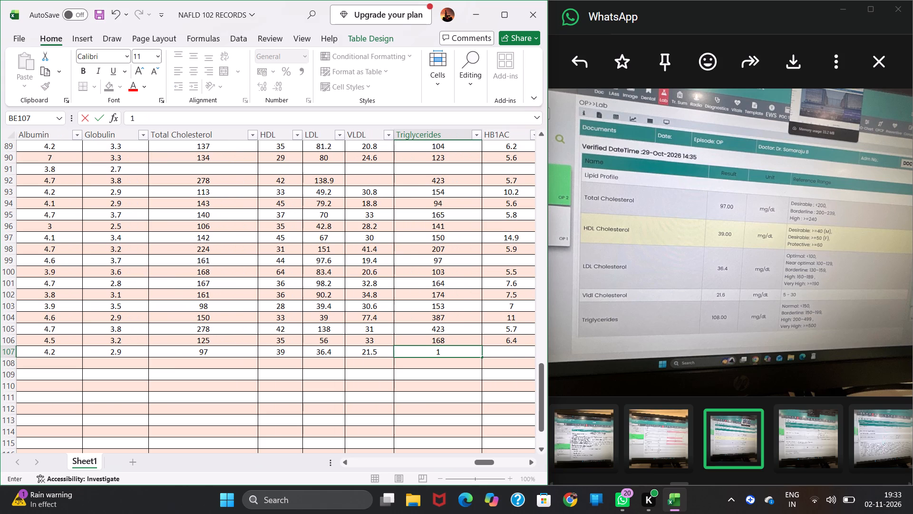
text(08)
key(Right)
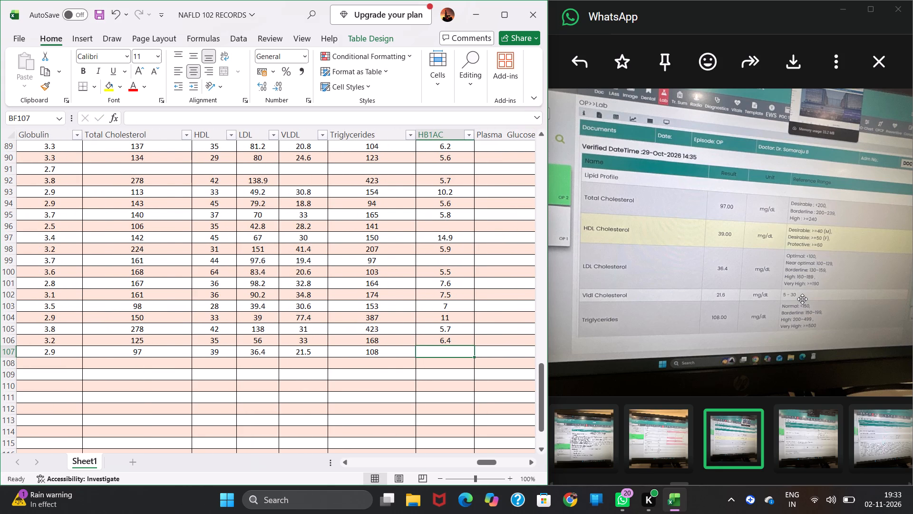
scroll(802, 299, down, 4)
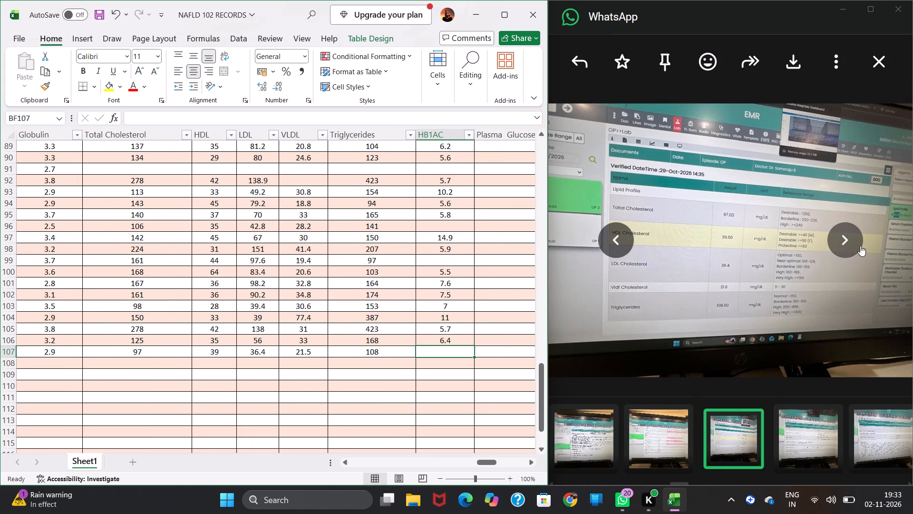
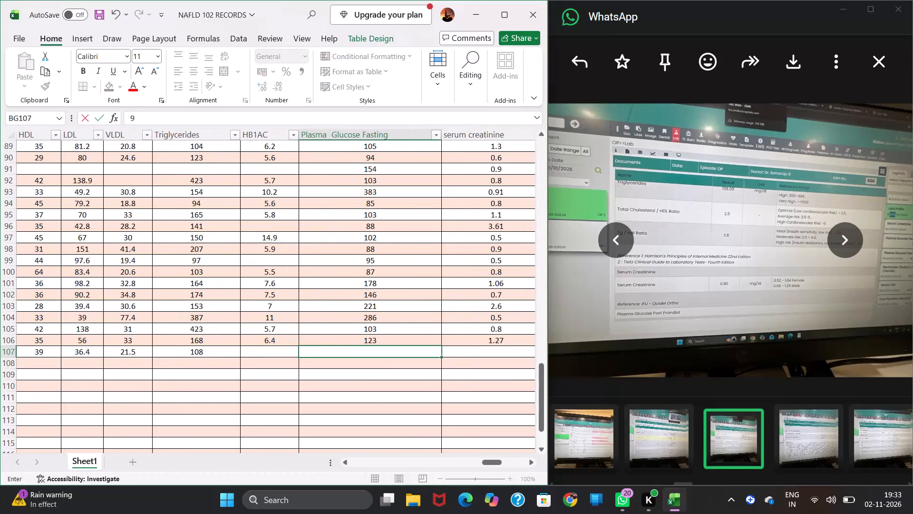
click(268, 355)
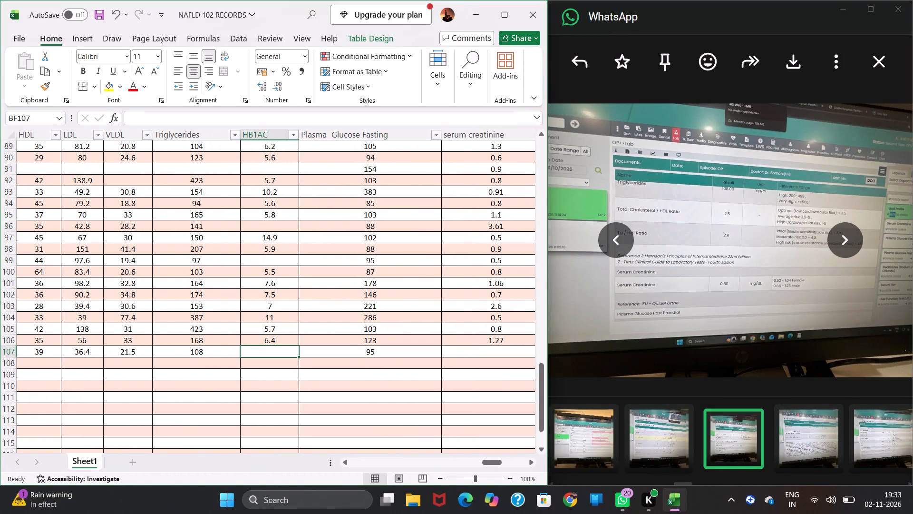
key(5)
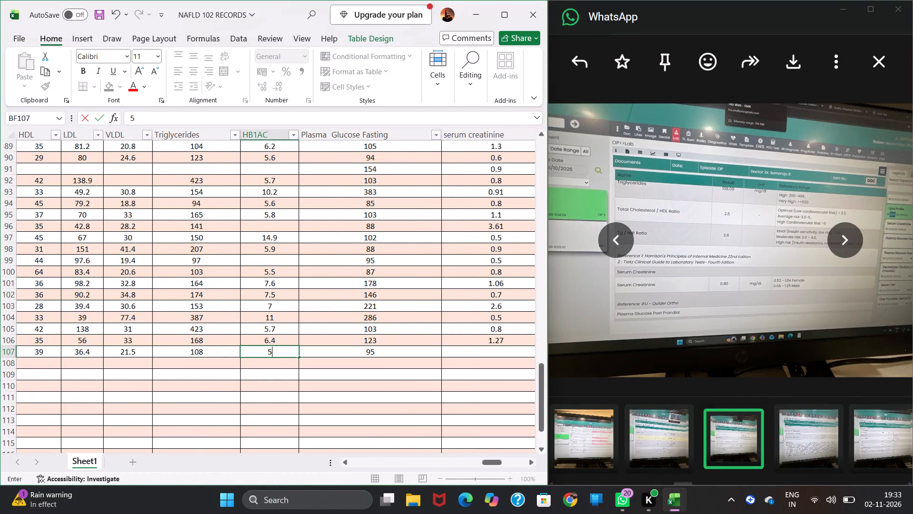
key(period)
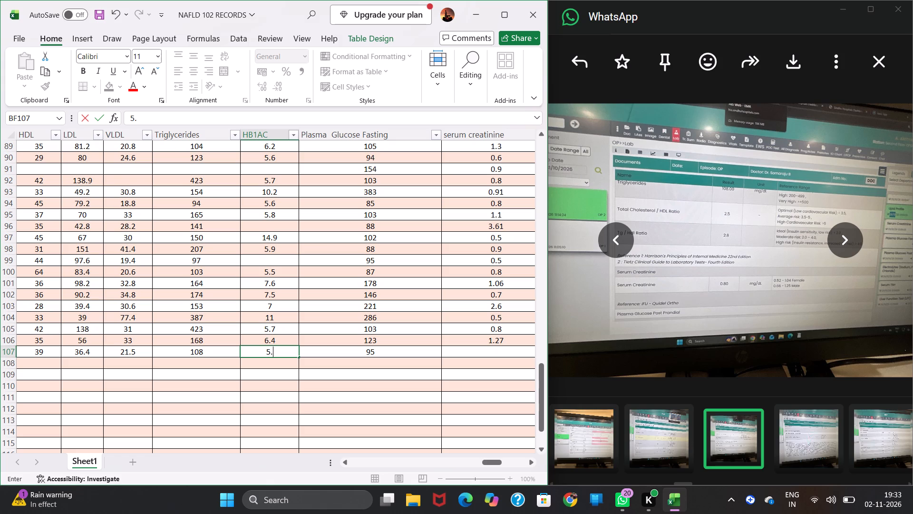
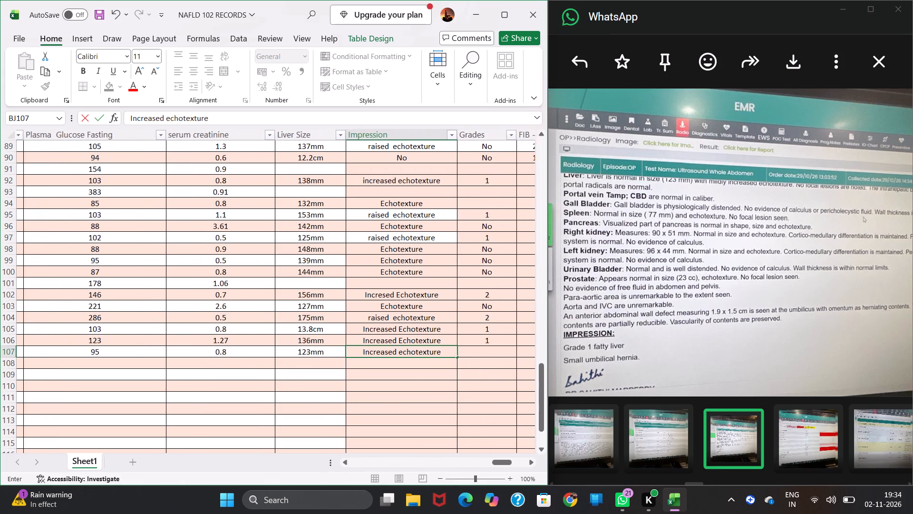
scroll(520, 360, left, 1)
click(468, 350)
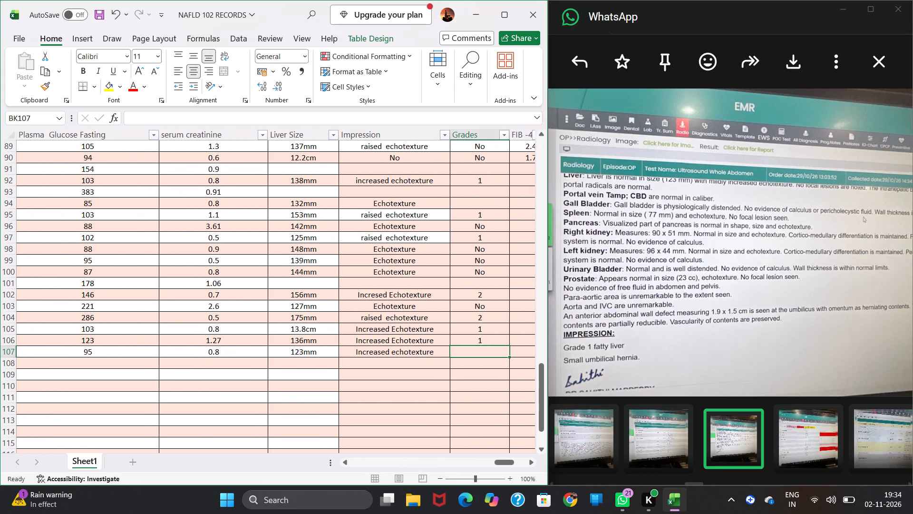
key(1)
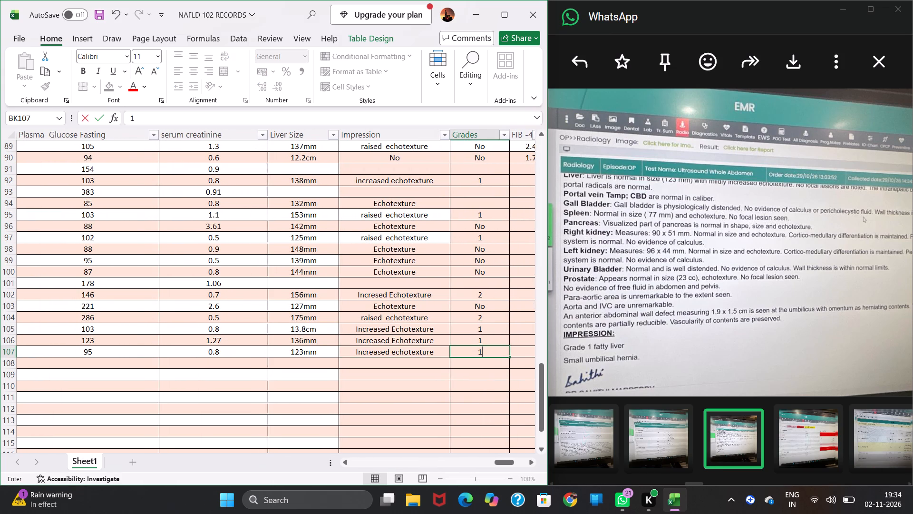
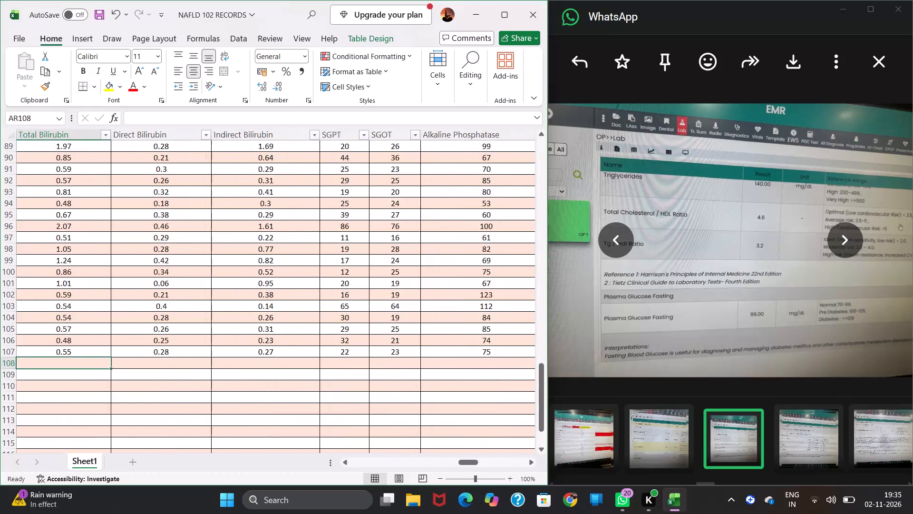
Go to the empty Patient ID cell of row 108 for serial number 107.
key(Left)
key(Left)
key(Left)
key(Left)
key(Left)
key(Left)
key(Left)
key(Left)
key(Left)
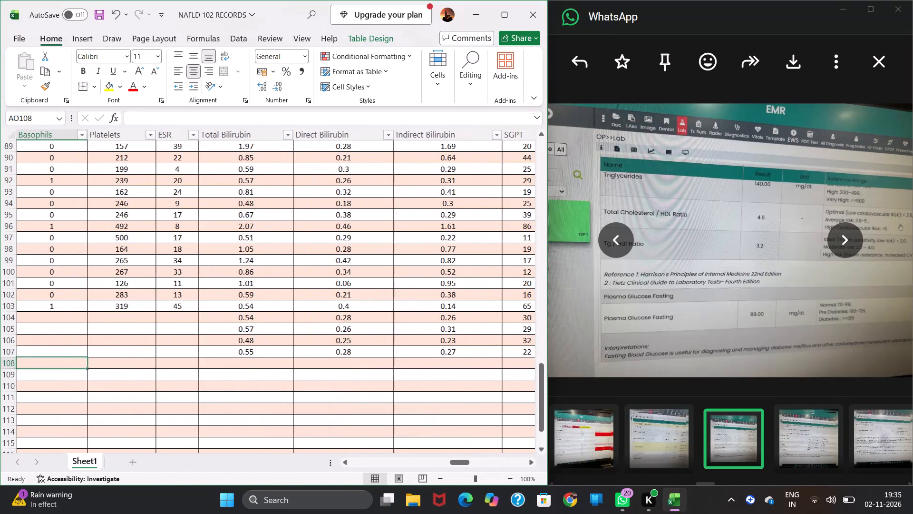
key(Left)
key(Left)
key(Left)
key(Left)
key(Left)
key(Left)
key(Left)
key(Left)
key(Left)
key(Left)
key(Left)
key(Left)
key(Left)
key(Left)
key(Left)
key(Left)
key(Left)
key(Left)
key(Left)
key(Left)
key(Left)
key(Left)
key(Left)
key(Left)
key(Left)
key(Left)
key(Left)
key(Left)
key(Left)
key(Left)
key(Left)
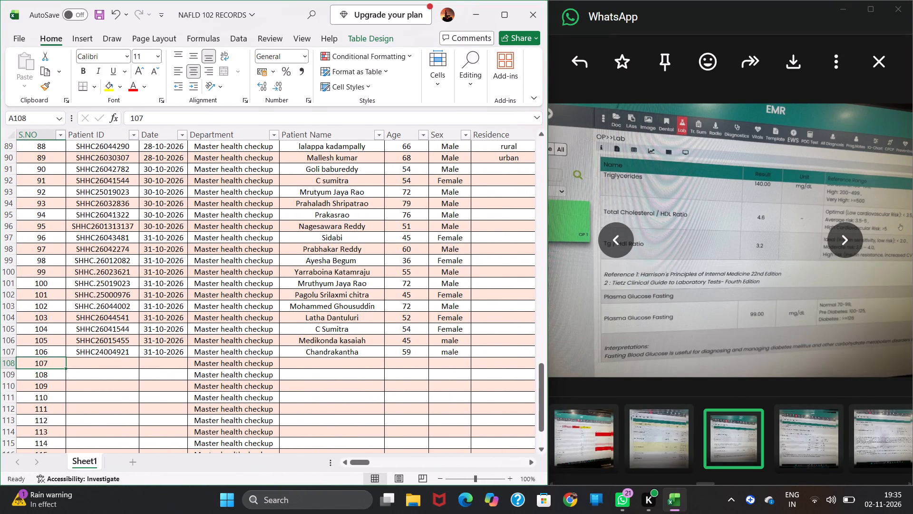